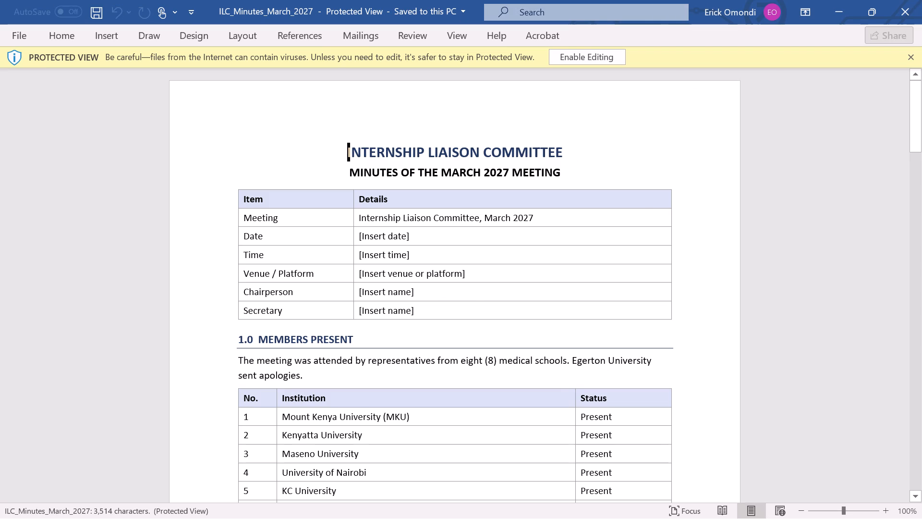
# Enable editing of the downloaded minutes and change all of the document's text to black.
pyautogui.click(606, 57)
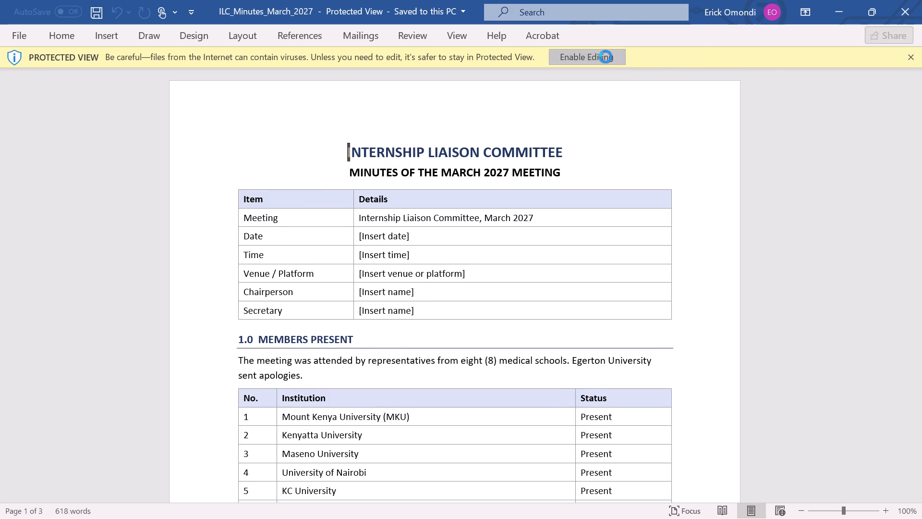
pyautogui.hotkey('ctrl', 'a')
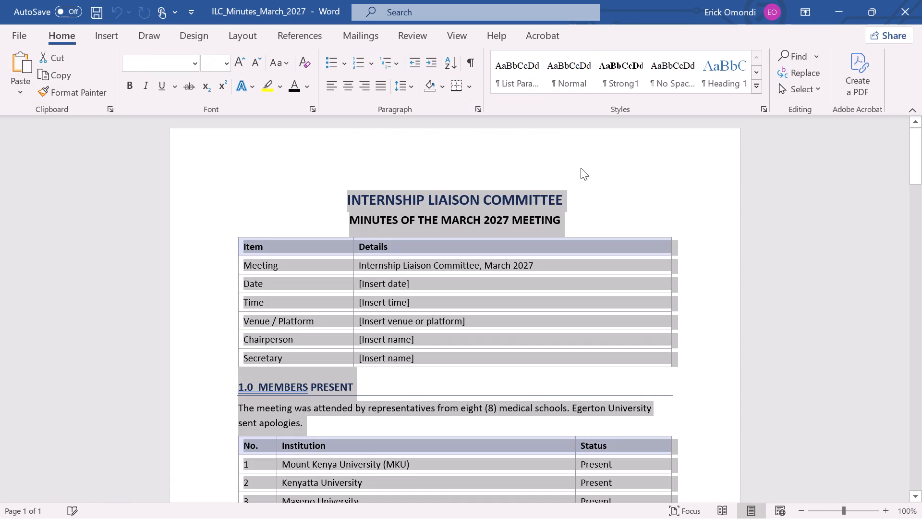
# Apply black font colour to all of the selected text in the meeting minutes and clear the selection.
pyautogui.click(289, 89)
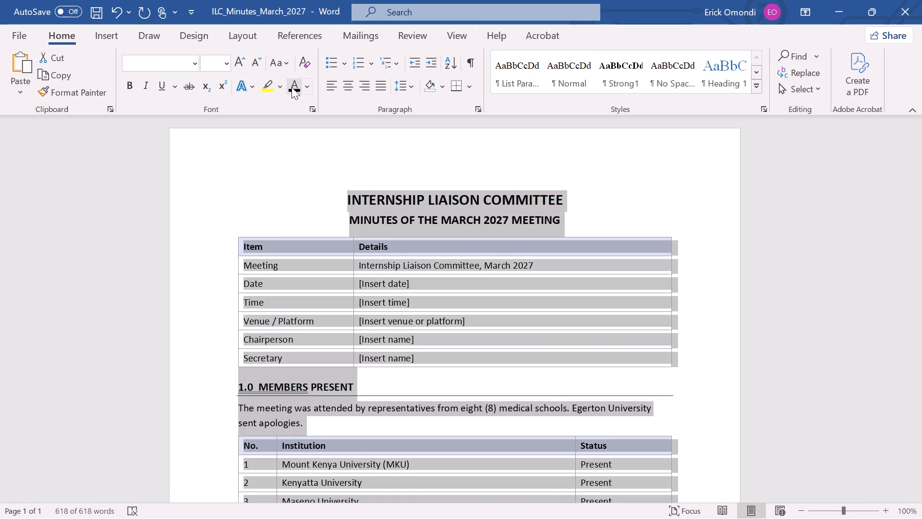
pyautogui.click(358, 232)
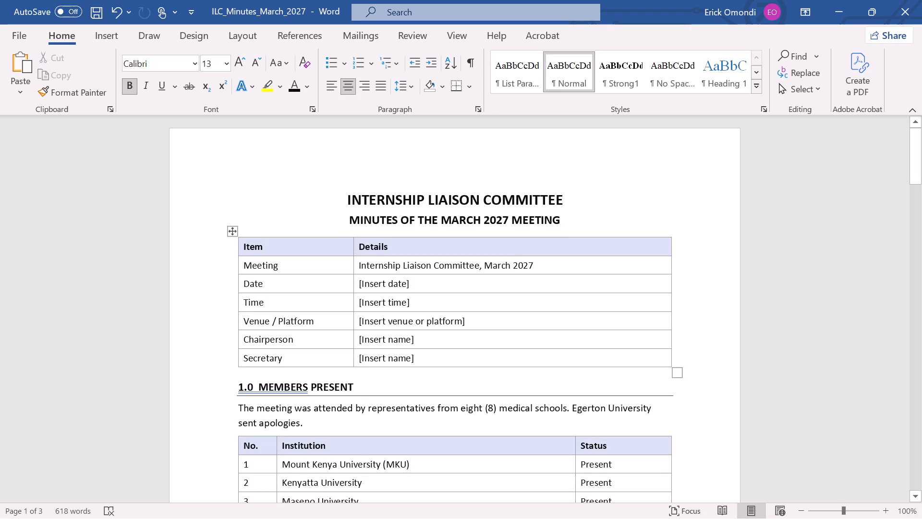
# Insert text beginning with "M" in front of the "INTERNSHIP LIAISON COMMITTEE" title at the top of the minutes.
pyautogui.scroll(-8, 491, 237)
pyautogui.scroll(5, 491, 239)
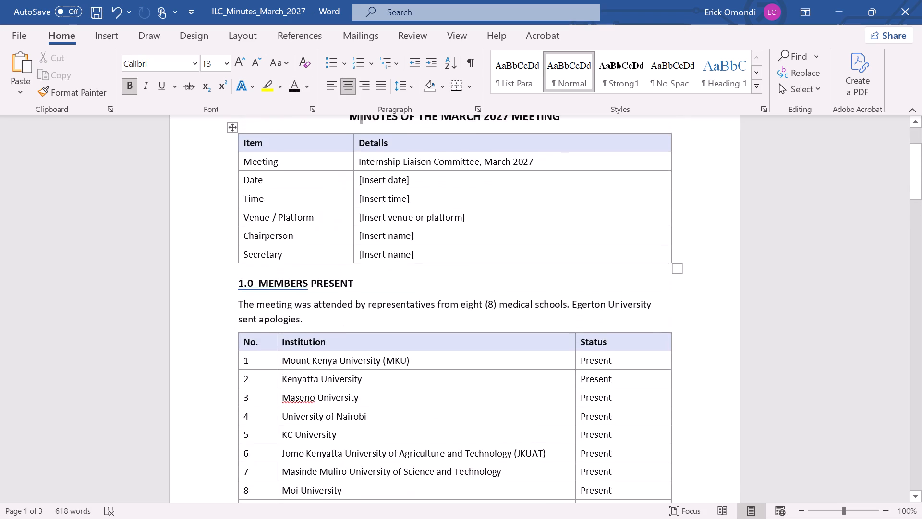
pyautogui.scroll(2, 491, 239)
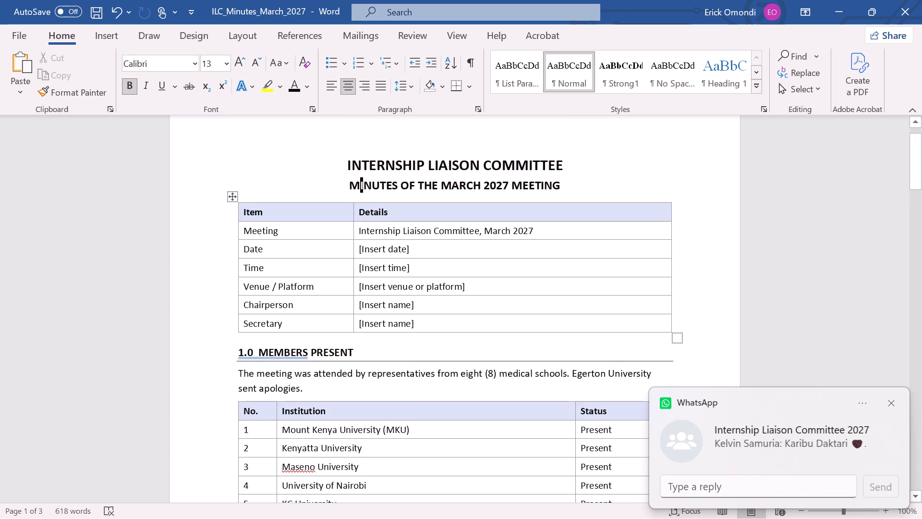
pyautogui.click(482, 182)
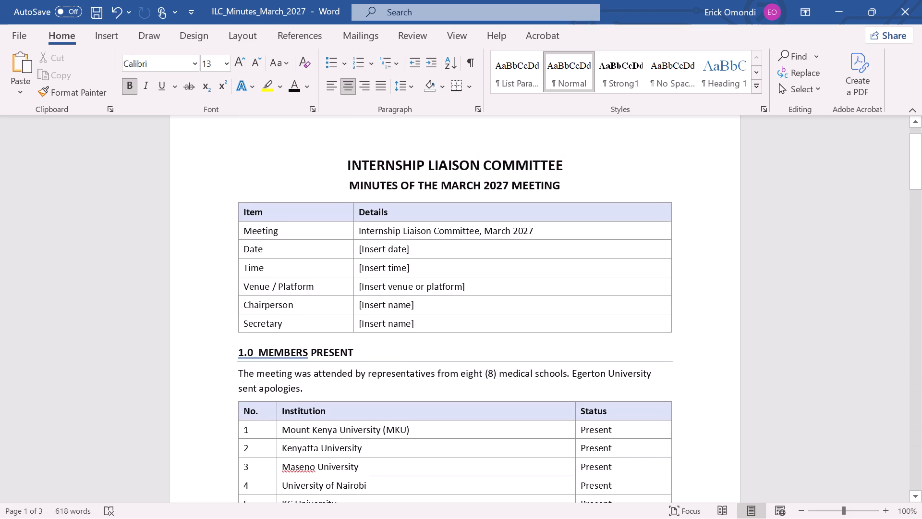
pyautogui.click(343, 167)
# Insert "M.Os" in front of "INTERNSHIP LIAISON COMMITTEE" in the document title.
pyautogui.press('m')
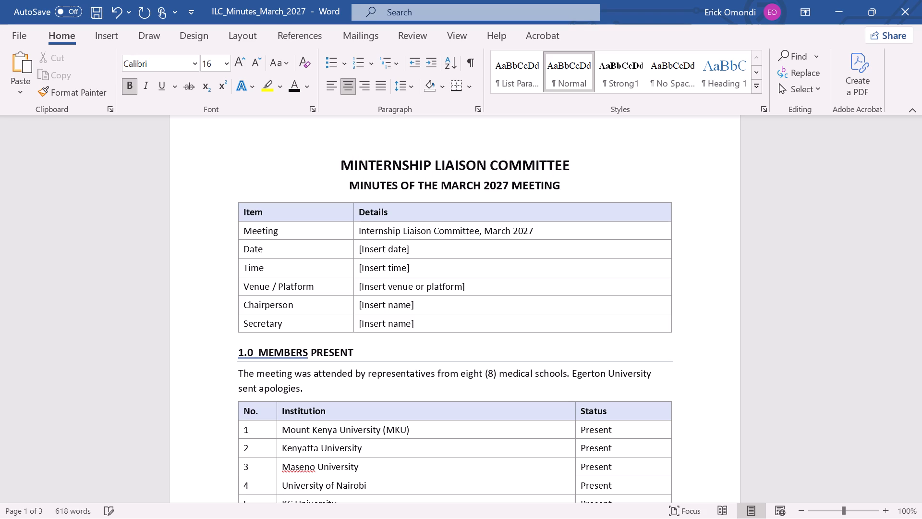
pyautogui.write('.O')
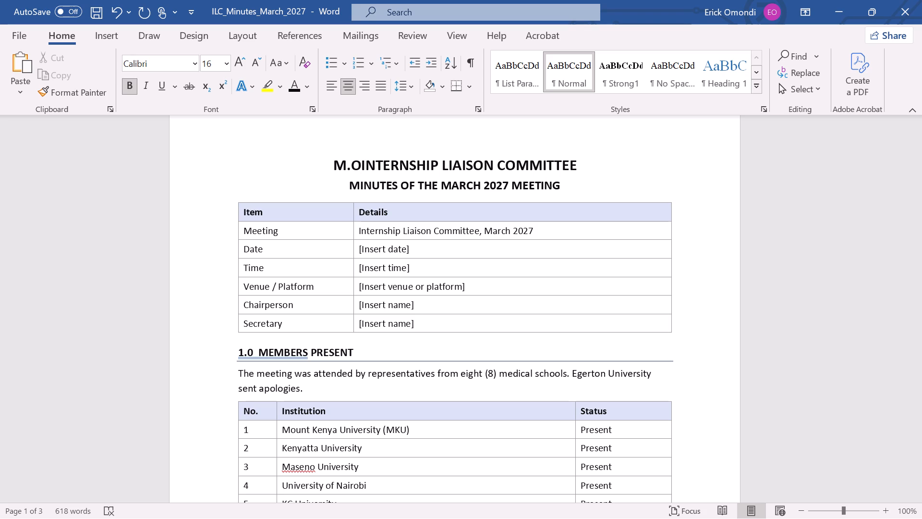
pyautogui.press('s')
pyautogui.press('s')
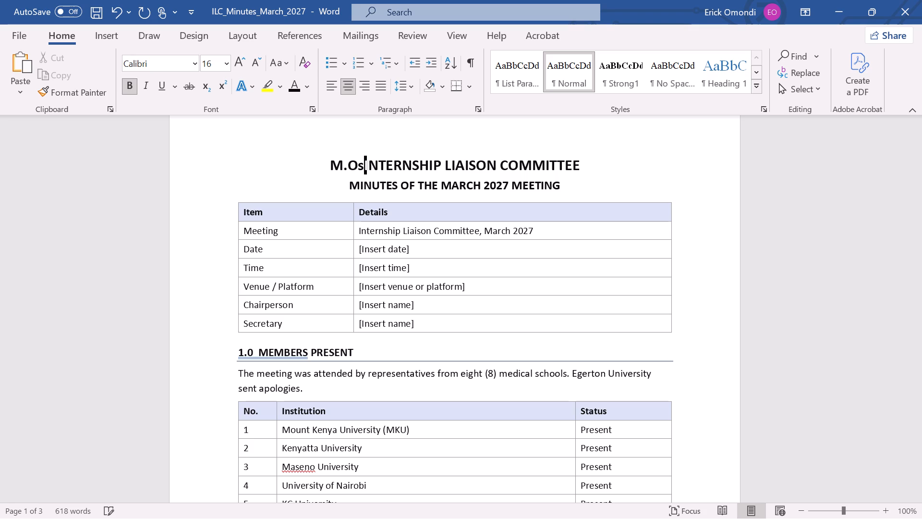
pyautogui.press('.')
pyautogui.press('BackSpace')
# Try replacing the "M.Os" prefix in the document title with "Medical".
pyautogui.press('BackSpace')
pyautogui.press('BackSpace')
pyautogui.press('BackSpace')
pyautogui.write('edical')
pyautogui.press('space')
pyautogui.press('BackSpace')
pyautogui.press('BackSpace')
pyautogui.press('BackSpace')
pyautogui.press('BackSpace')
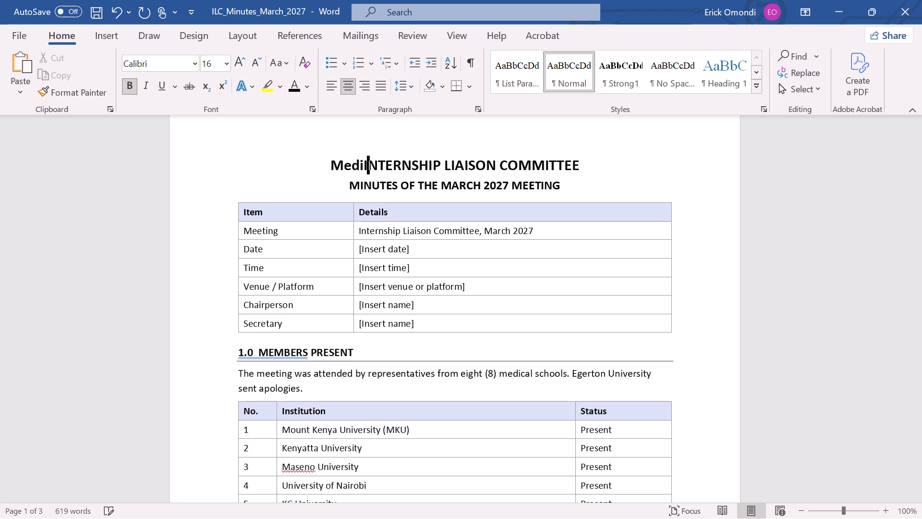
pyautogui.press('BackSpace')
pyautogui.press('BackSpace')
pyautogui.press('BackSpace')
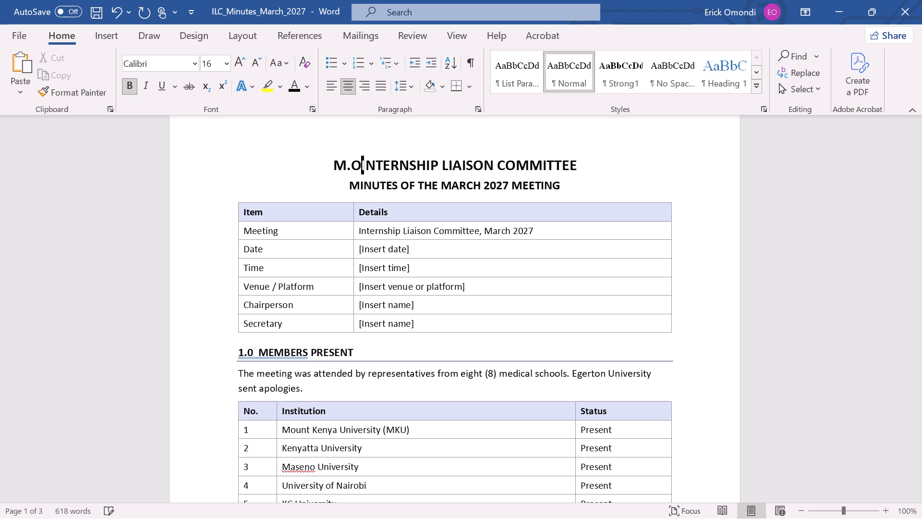
# Complete the title prefix as "M.Os" followed by a space before "INTERNSHIP".
pyautogui.press('.')
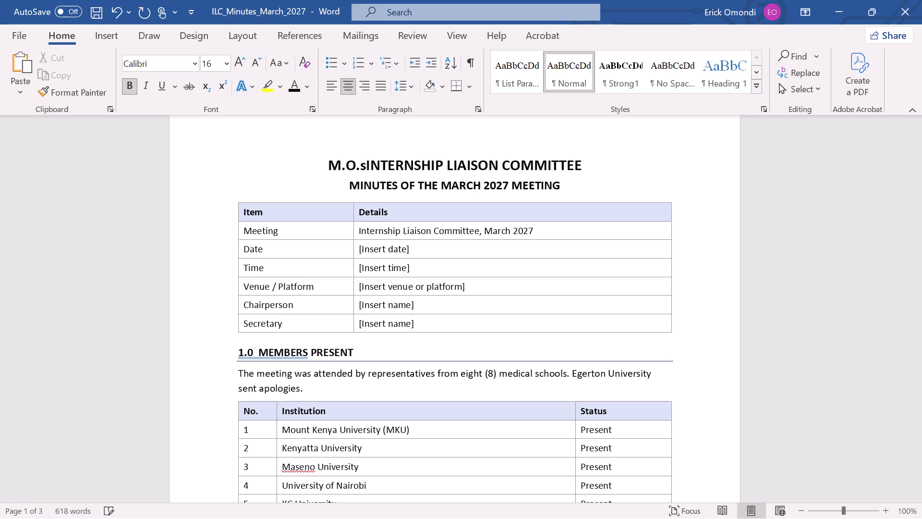
pyautogui.press('BackSpace')
pyautogui.press('BackSpace')
pyautogui.press('s')
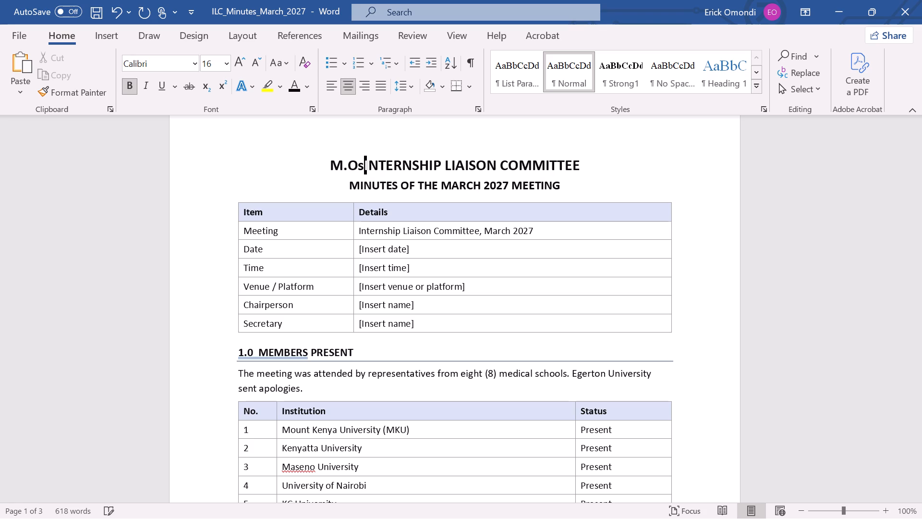
pyautogui.press('space')
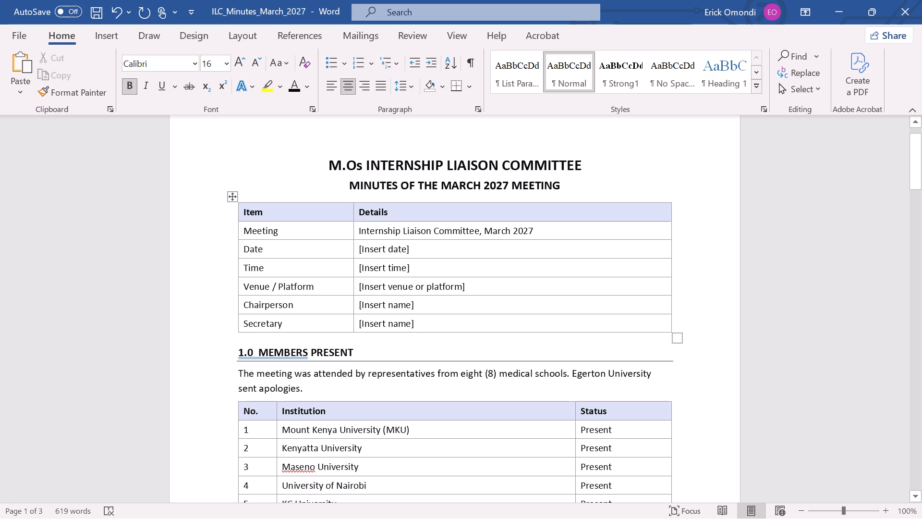
# Add "PRE-" directly before "INTERNSHIP" in the document title.
pyautogui.press('r')
pyautogui.press('BackSpace')
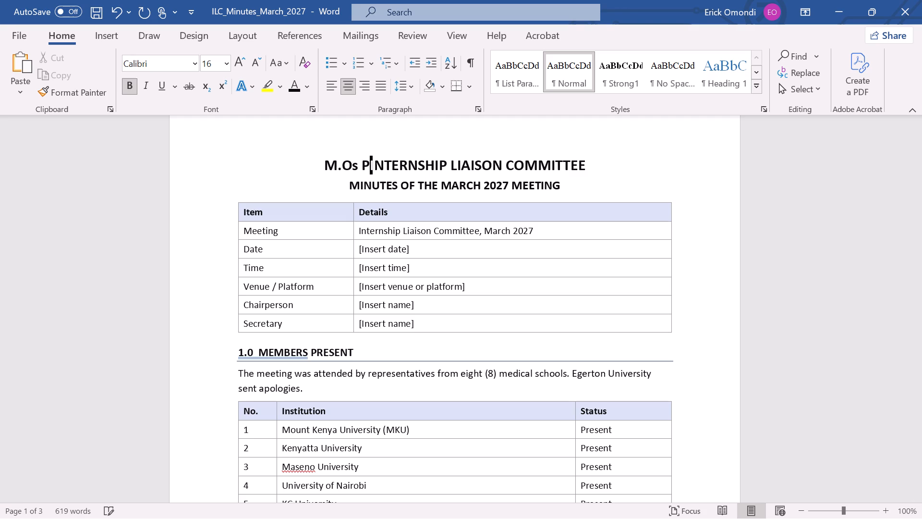
pyautogui.write('RE')
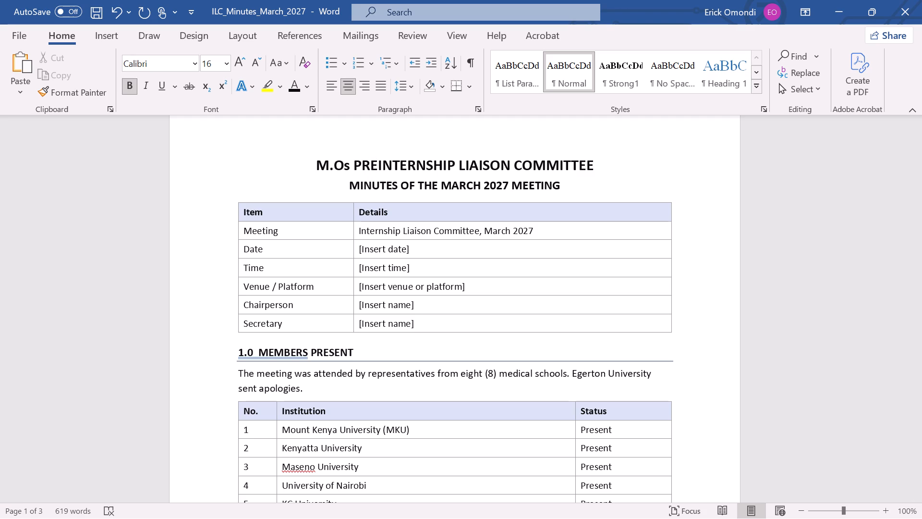
pyautogui.press('-')
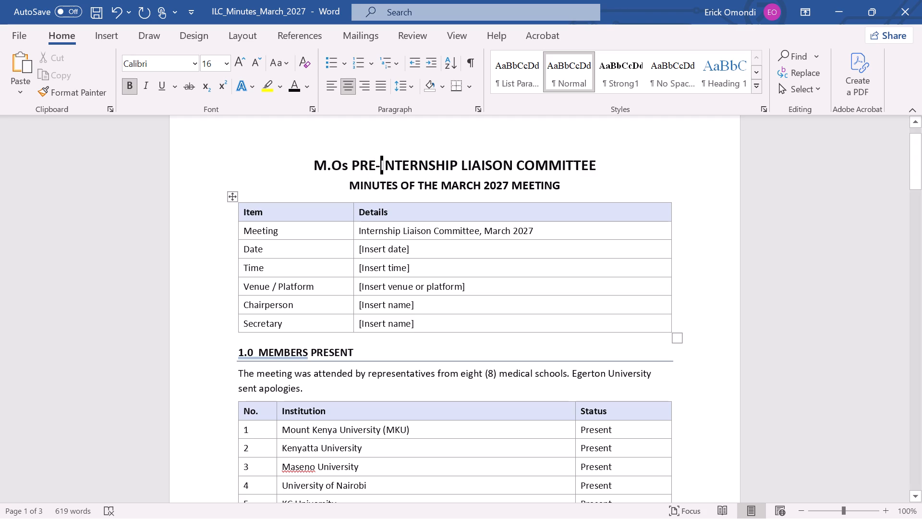
# Delete the lowercase "s" from the "M.Os" prefix in the document title.
pyautogui.doubleClick(350, 166)
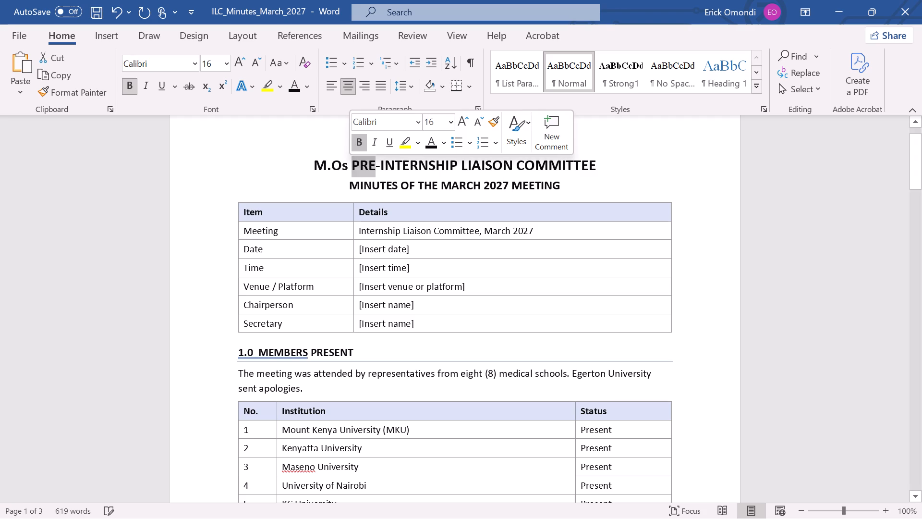
pyautogui.click(348, 166)
pyautogui.press('BackSpace')
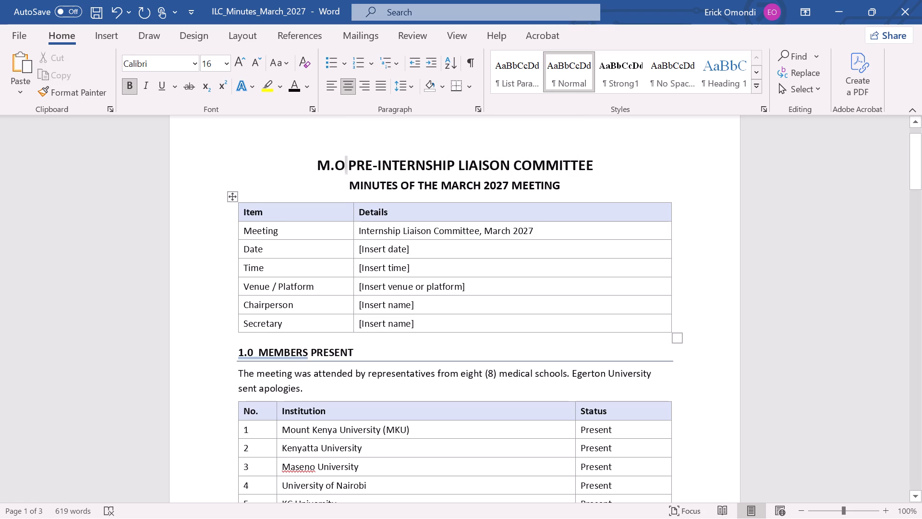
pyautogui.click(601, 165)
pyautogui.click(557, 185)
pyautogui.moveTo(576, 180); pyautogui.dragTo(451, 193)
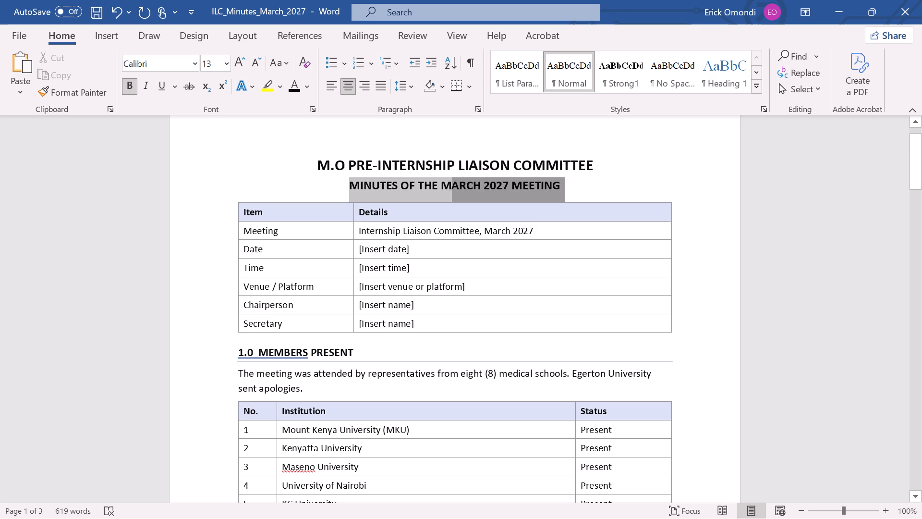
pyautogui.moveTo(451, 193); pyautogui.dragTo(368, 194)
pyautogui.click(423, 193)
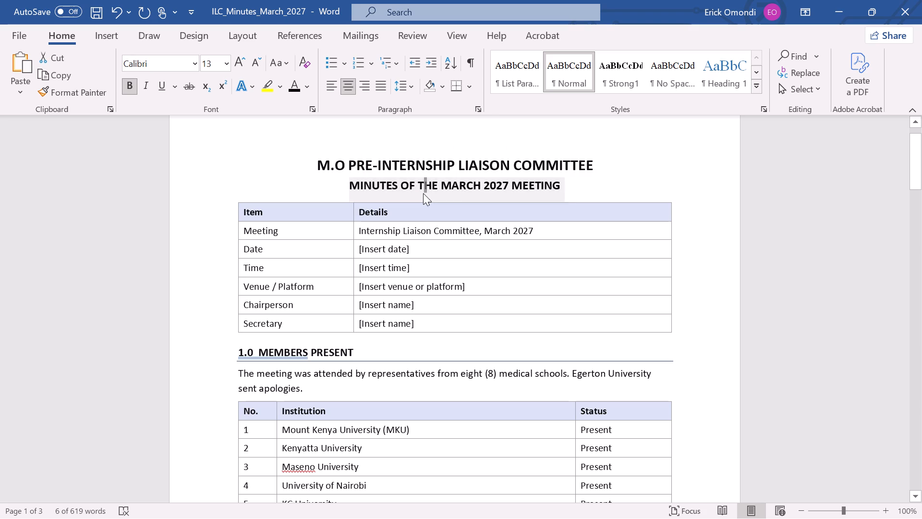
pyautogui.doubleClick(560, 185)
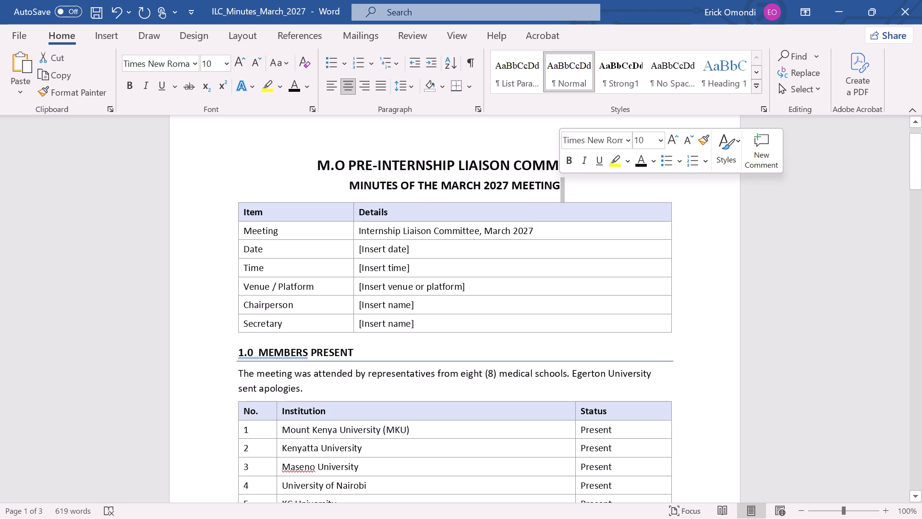
# Replace the month in the "MINUTES OF THE" subtitle with "OCTOBER" in capitals.
pyautogui.click(481, 185)
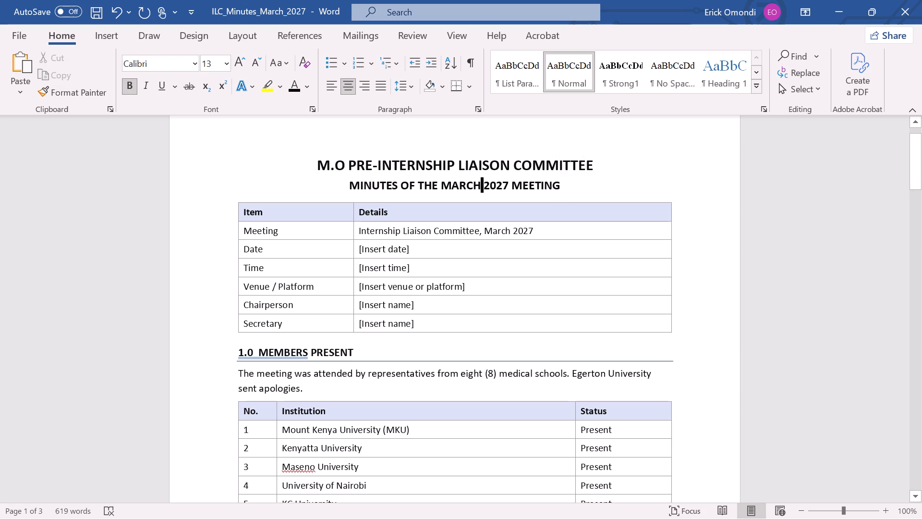
pyautogui.press('BackSpace')
pyautogui.press('BackSpace')
pyautogui.press('BackSpace')
pyautogui.press('BackSpace')
pyautogui.press('BackSpace')
pyautogui.press('BackSpace')
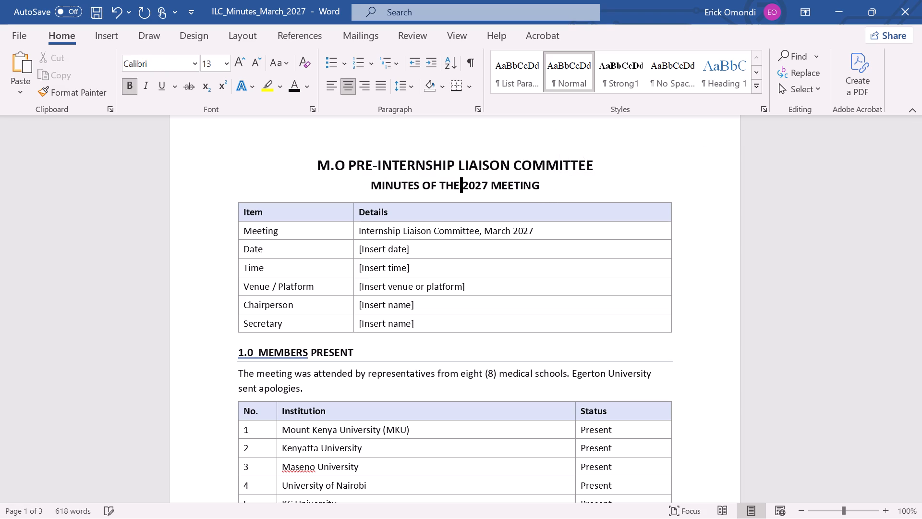
pyautogui.press('space')
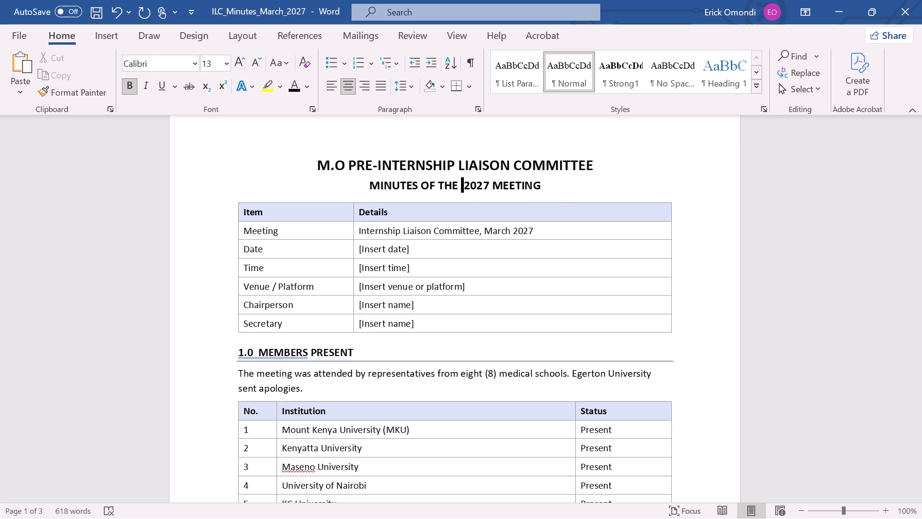
pyautogui.write('october')
pyautogui.press('BackSpace')
pyautogui.press('BackSpace')
pyautogui.press('BackSpace')
pyautogui.press('BackSpace')
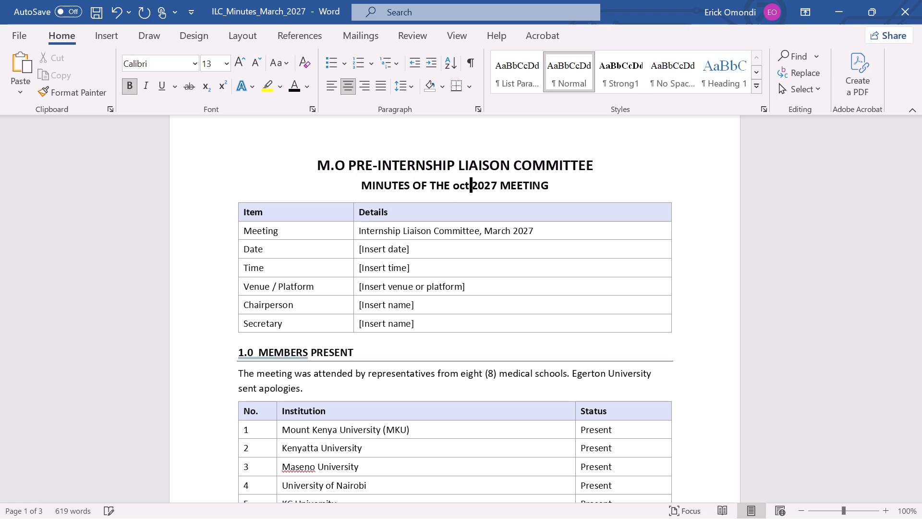
pyautogui.press('BackSpace')
pyautogui.press('BackSpace')
pyautogui.write('OCTOBER')
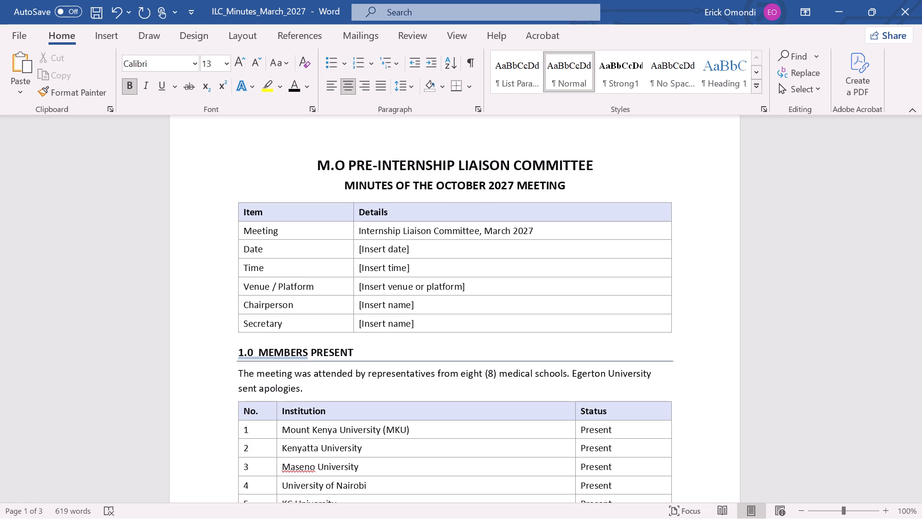
# Add the day "31ST" after "OCTOBER" in the subtitle, keeping a single space before the year.
pyautogui.press('space')
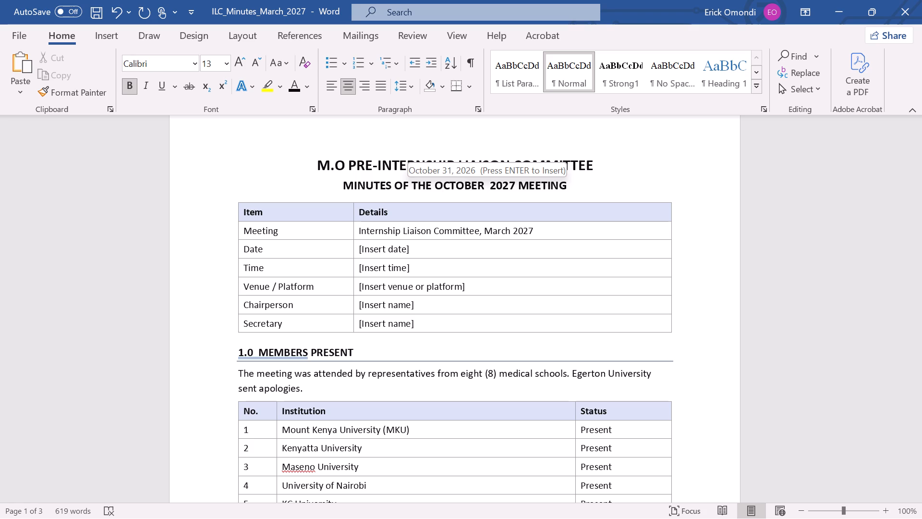
pyautogui.press('3')
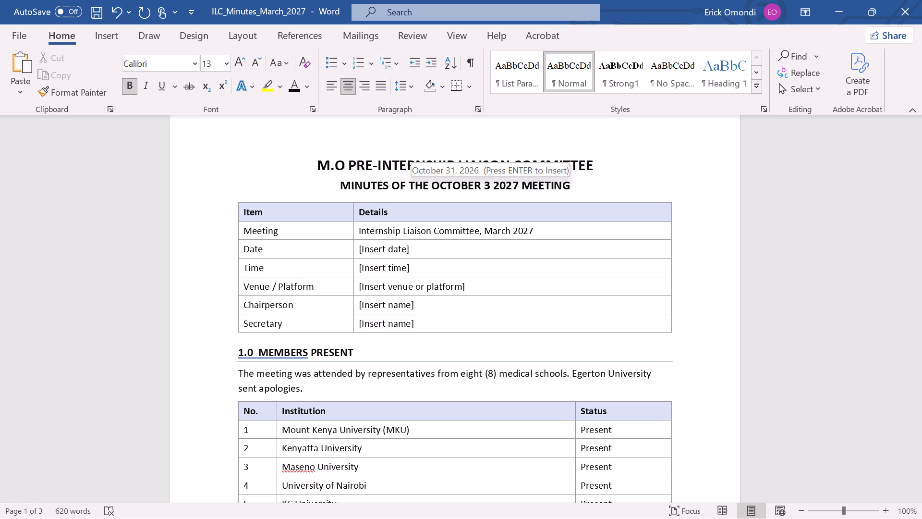
pyautogui.press('1')
pyautogui.write('ST')
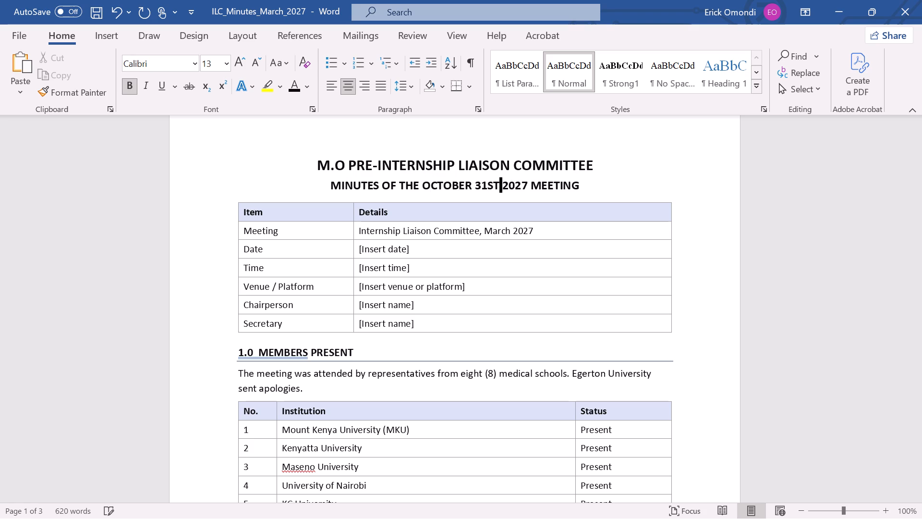
pyautogui.press('space')
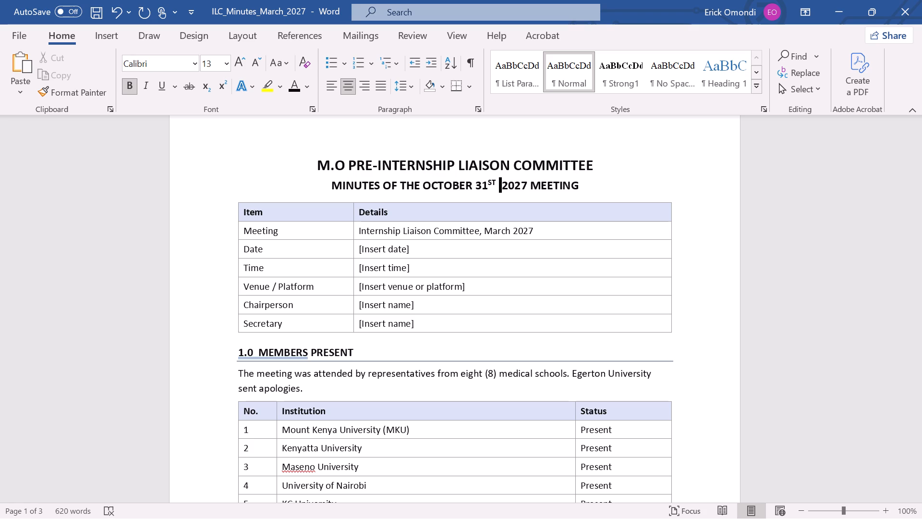
pyautogui.press('BackSpace')
# Change the year in the minutes subtitle to 2026.
pyautogui.press('Right')
pyautogui.press('Right')
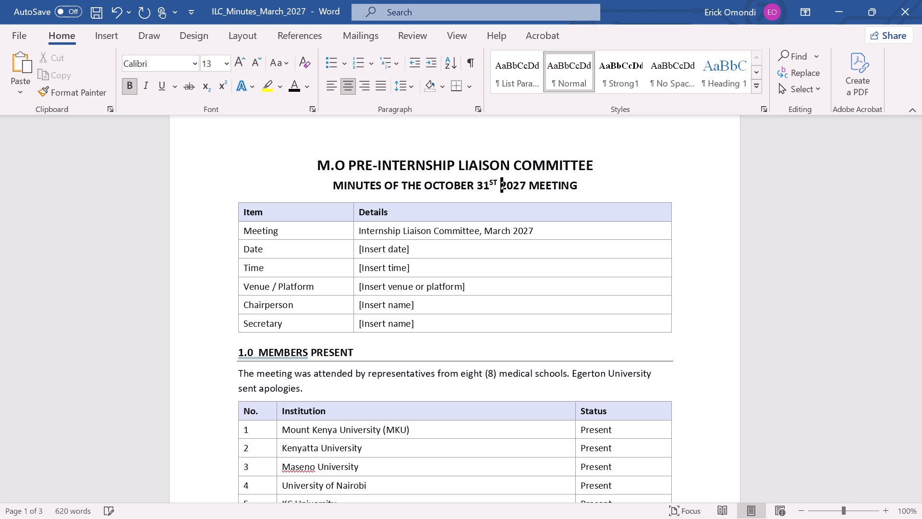
pyautogui.press('Right')
pyautogui.press('Right')
pyautogui.press('Right')
pyautogui.press('BackSpace')
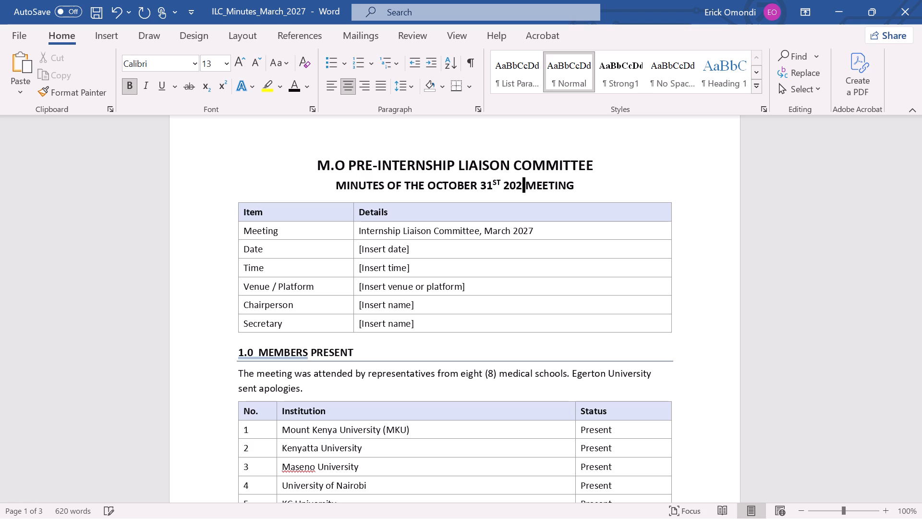
pyautogui.press('6')
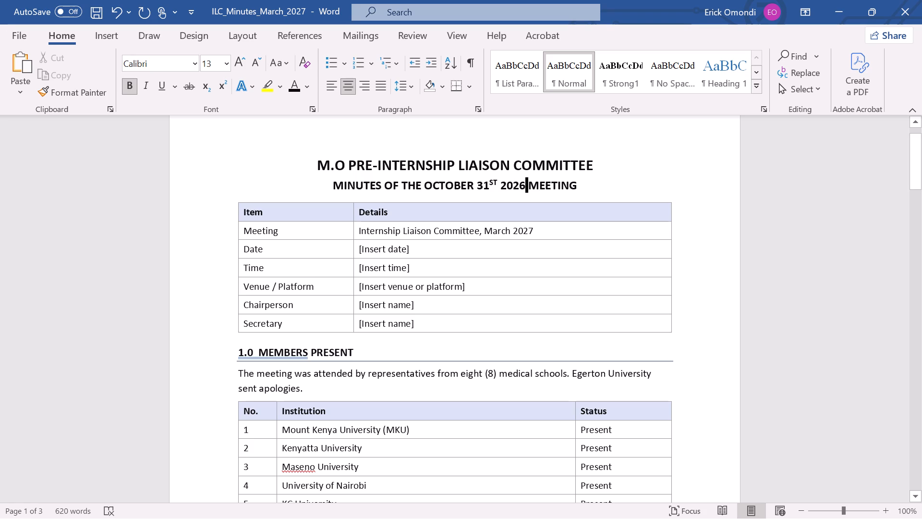
# Replace the Date row's placeholder in the meeting details table with "October 31, 2026".
pyautogui.click(409, 253)
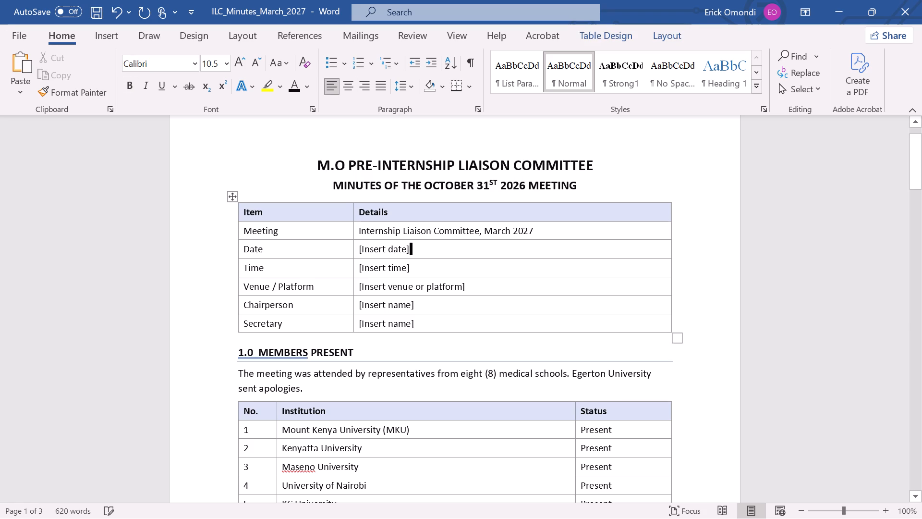
pyautogui.press('BackSpace')
pyautogui.press('BackSpace')
pyautogui.press('BackSpace')
pyautogui.press('BackSpace')
pyautogui.press('BackSpace')
pyautogui.press('BackSpace')
pyautogui.press('BackSpace')
pyautogui.press('BackSpace')
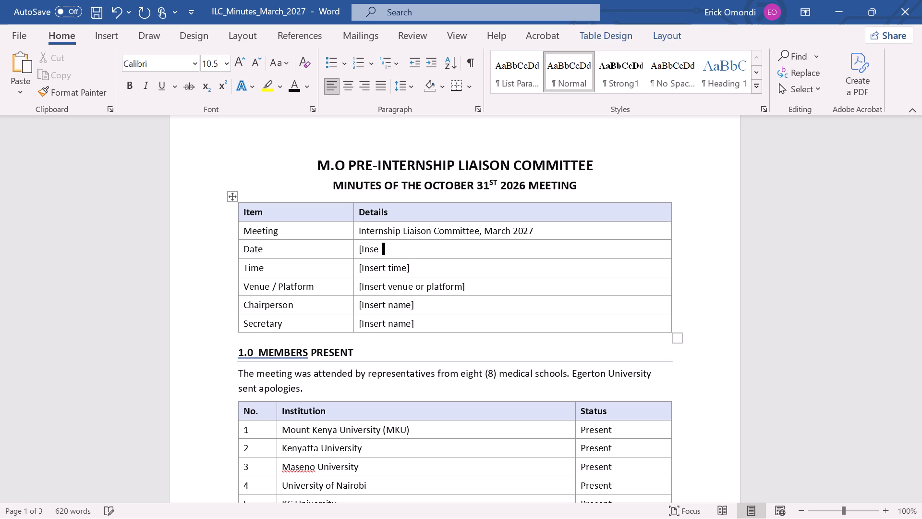
pyautogui.press('BackSpace')
pyautogui.press('BackSpace')
pyautogui.press('BackSpace')
pyautogui.press('BackSpace')
pyautogui.press('BackSpace')
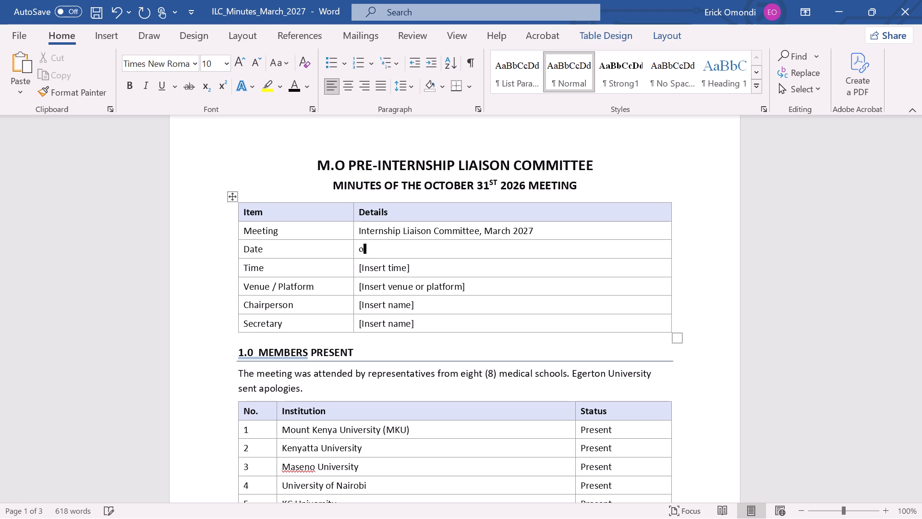
pyautogui.press('BackSpace')
pyautogui.press('BackSpace')
pyautogui.press('BackSpace')
pyautogui.write('er')
pyautogui.press('space')
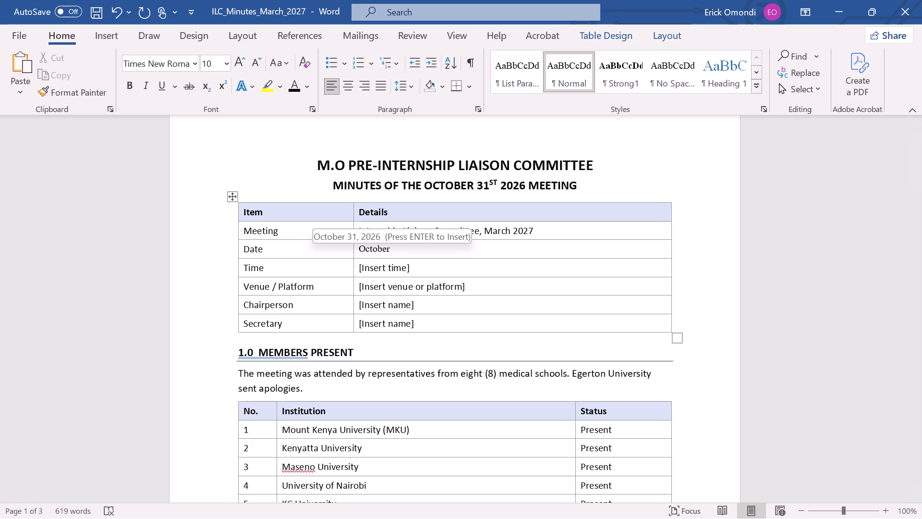
pyautogui.press('Return')
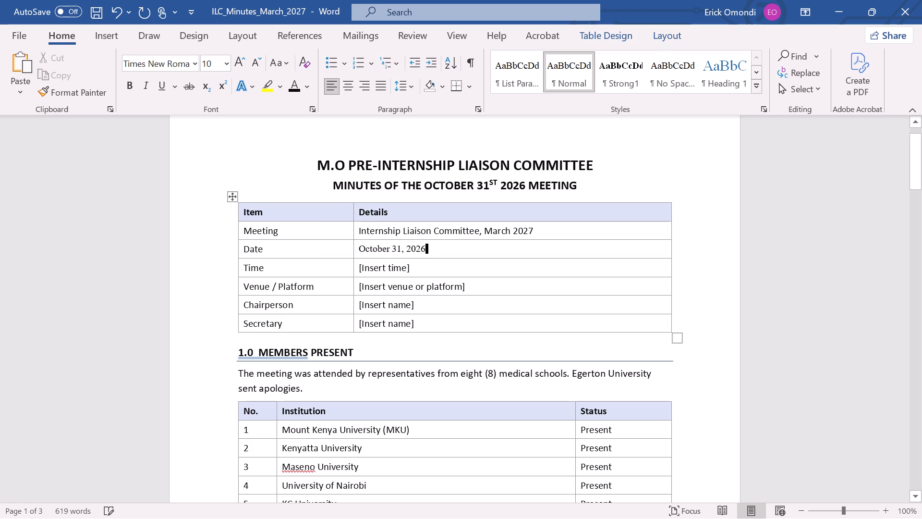
# Replace the Time row's placeholder in the meeting details table with "7.45pm -9.45pm".
pyautogui.click(408, 274)
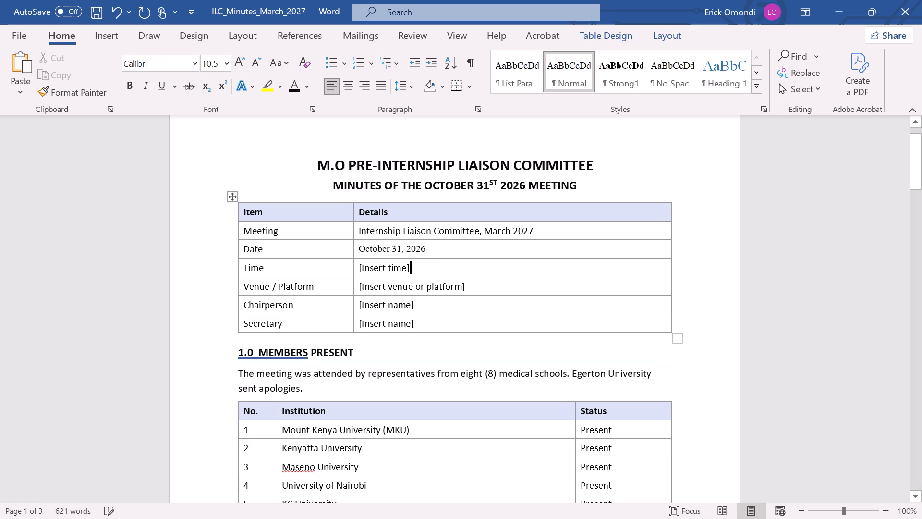
pyautogui.press('BackSpace')
pyautogui.press('BackSpace')
pyautogui.press('BackSpace')
pyautogui.press('BackSpace')
pyautogui.press('BackSpace')
pyautogui.press('BackSpace')
pyautogui.press('BackSpace')
pyautogui.press('BackSpace')
pyautogui.press('BackSpace')
pyautogui.press('BackSpace')
pyautogui.press('BackSpace')
pyautogui.press('BackSpace')
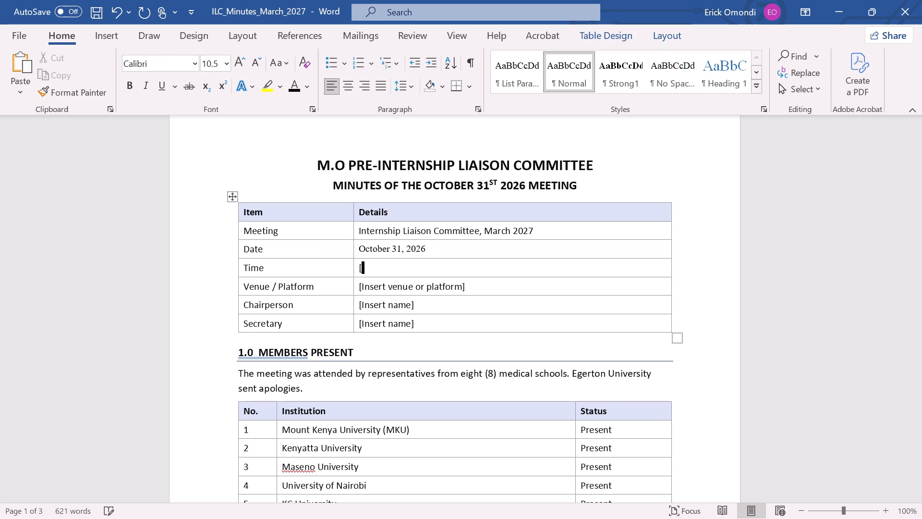
pyautogui.press('BackSpace')
pyautogui.write('7.45')
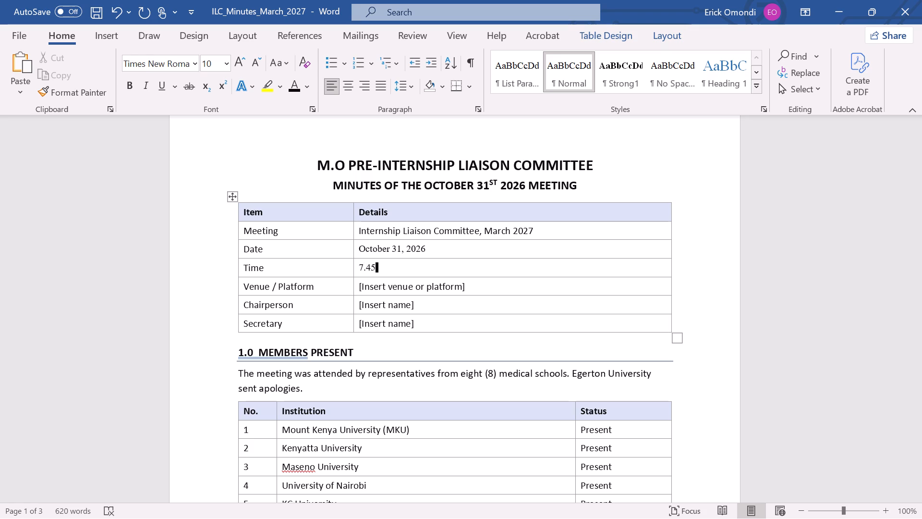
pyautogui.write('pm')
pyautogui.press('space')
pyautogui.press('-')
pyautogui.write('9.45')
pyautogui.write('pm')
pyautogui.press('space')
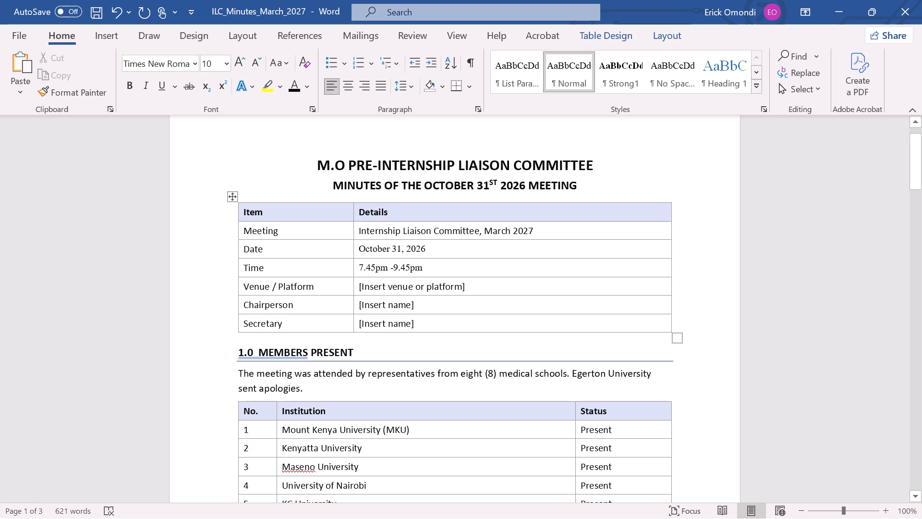
# Insert a space after the hyphen in the Time row so it reads "7.45pm - 9.45pm".
pyautogui.click(389, 267)
pyautogui.click(392, 266)
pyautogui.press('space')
# Replace the Venue / Platform row's placeholder in the meeting details table with "Google Meet".
pyautogui.press('BackSpace')
pyautogui.press('BackSpace')
pyautogui.press('BackSpace')
pyautogui.press('BackSpace')
pyautogui.press('BackSpace')
pyautogui.press('BackSpace')
pyautogui.press('BackSpace')
pyautogui.press('BackSpace')
pyautogui.press('BackSpace')
pyautogui.press('BackSpace')
pyautogui.press('BackSpace')
pyautogui.press('BackSpace')
pyautogui.press('BackSpace')
pyautogui.press('BackSpace')
pyautogui.press('BackSpace')
pyautogui.press('BackSpace')
pyautogui.press('BackSpace')
pyautogui.press('BackSpace')
pyautogui.press('BackSpace')
pyautogui.press('BackSpace')
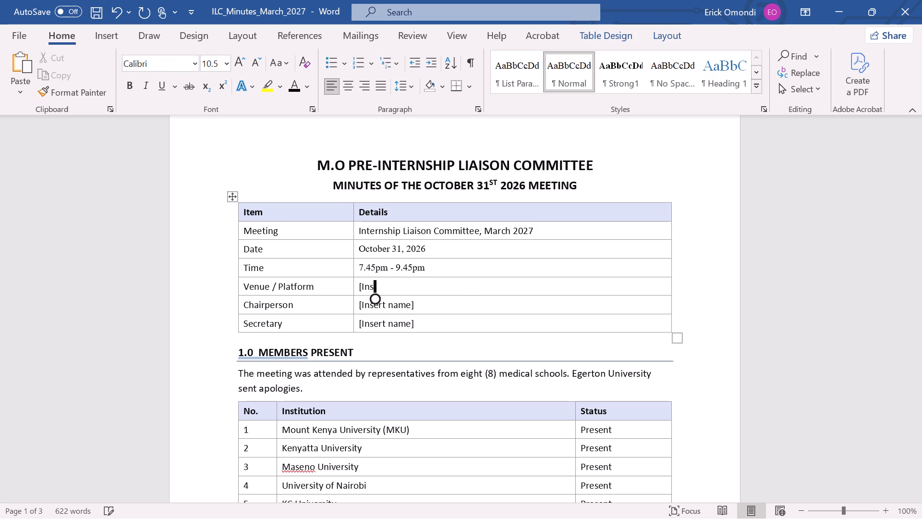
pyautogui.press('BackSpace')
pyautogui.press('BackSpace')
pyautogui.press('BackSpace')
pyautogui.press('BackSpace')
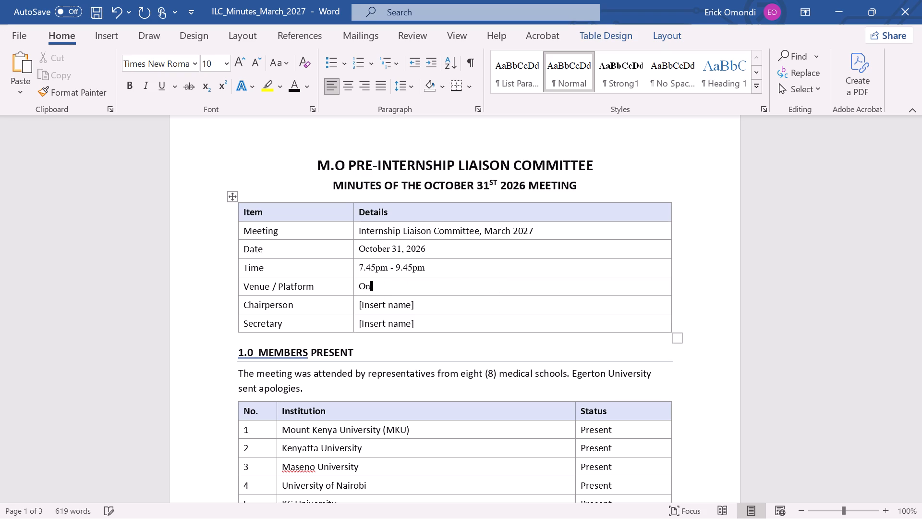
pyautogui.press('BackSpace')
pyautogui.press('BackSpace')
pyautogui.press('BackSpace')
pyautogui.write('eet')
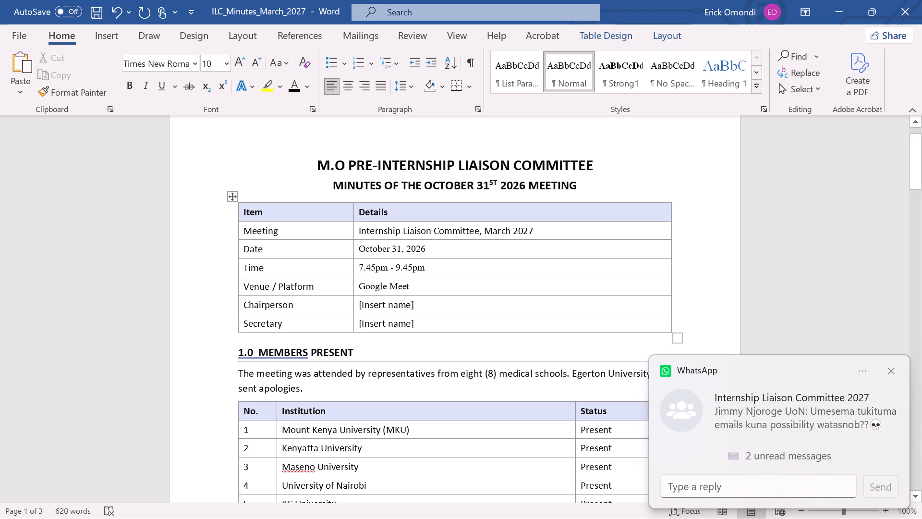
# Place the text cursor at the end of the "Chairperson" label in the meeting details table.
pyautogui.click(299, 311)
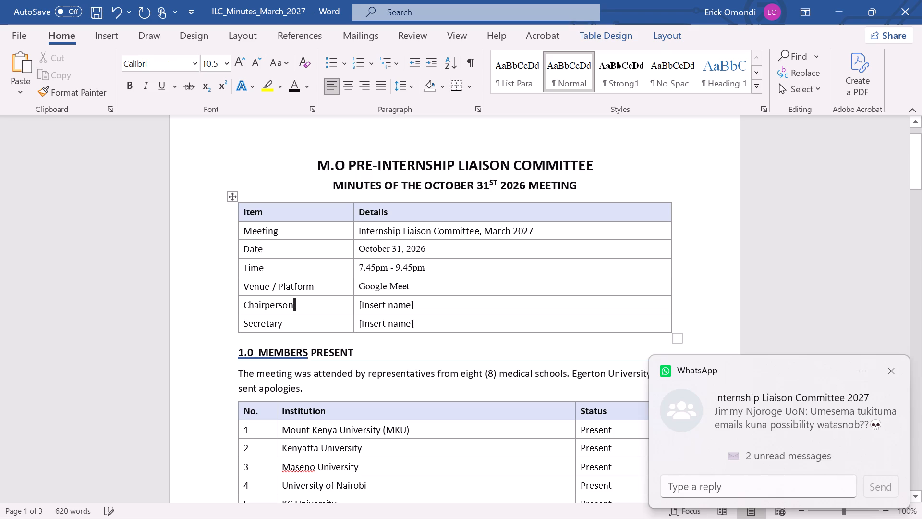
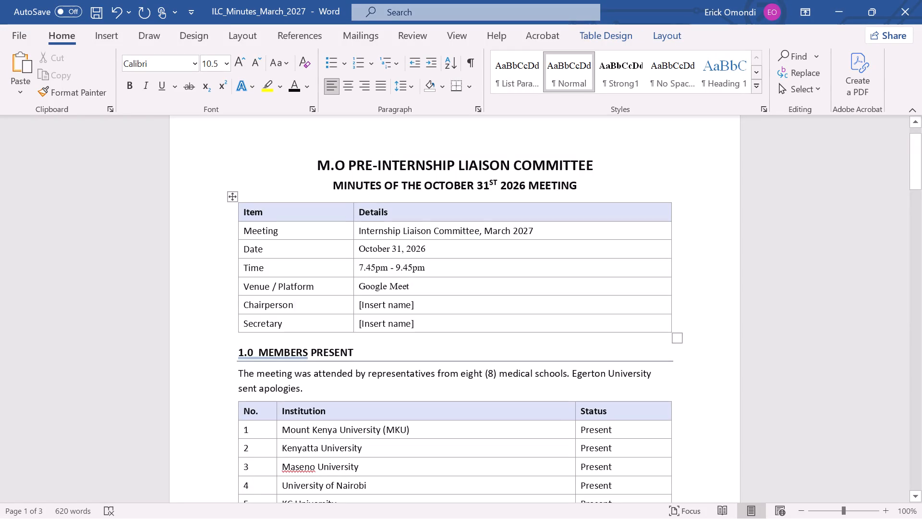
# Delete the Chairperson and Secretary rows, including their placeholder text, from the meeting details table.
pyautogui.moveTo(243, 303); pyautogui.dragTo(675, 338)
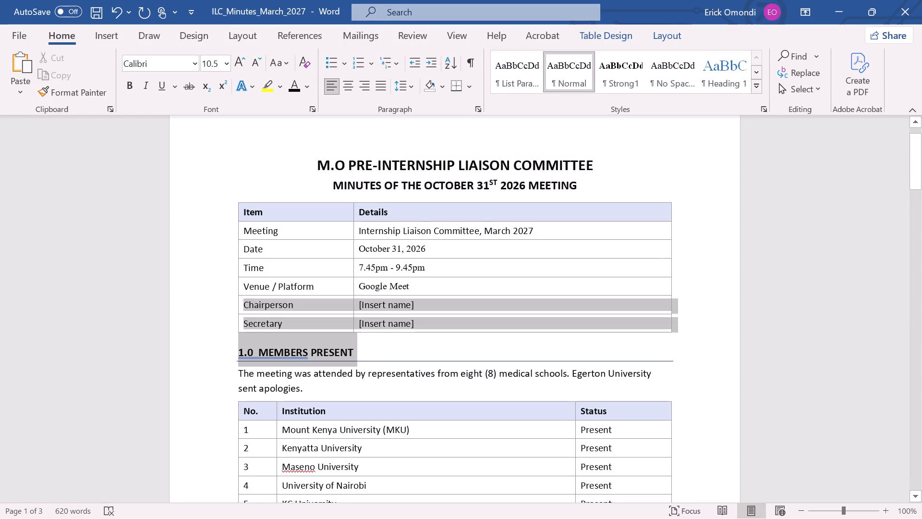
pyautogui.moveTo(675, 338); pyautogui.dragTo(672, 322)
pyautogui.click(672, 322)
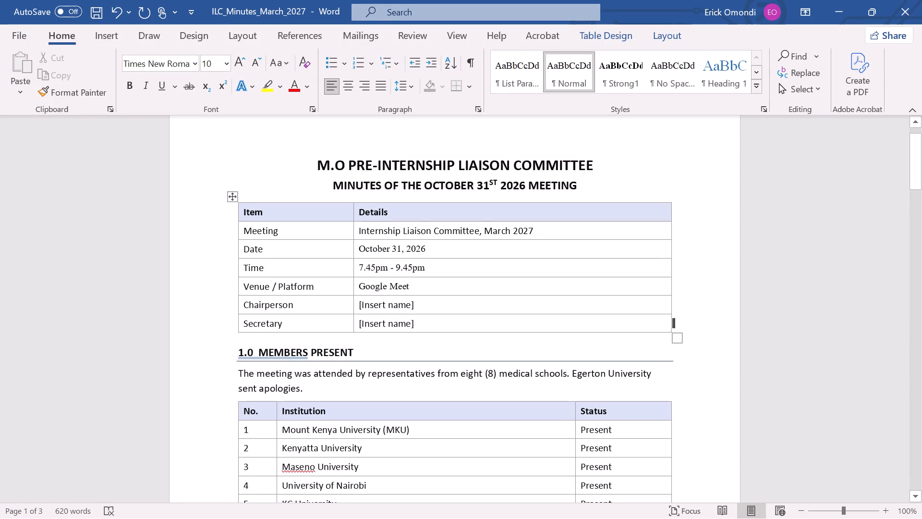
pyautogui.doubleClick(242, 299)
pyautogui.click(245, 300)
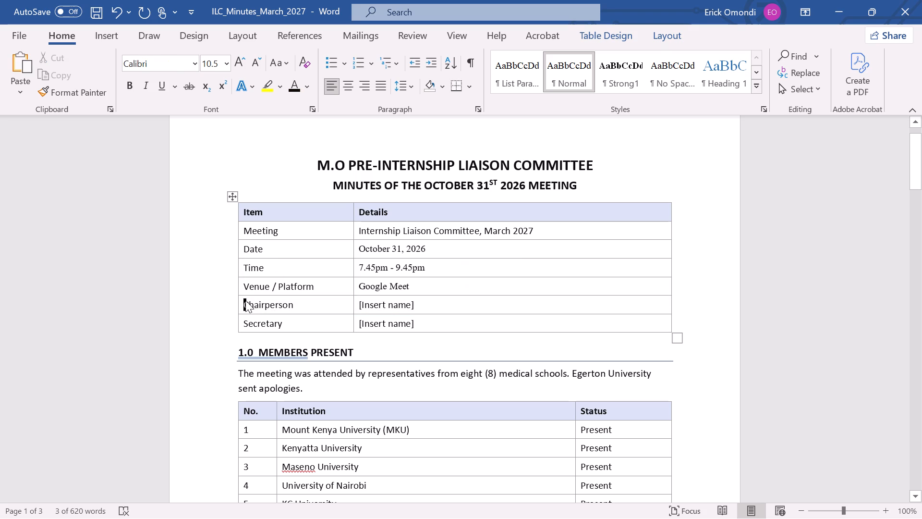
pyautogui.moveTo(244, 302); pyautogui.dragTo(466, 331)
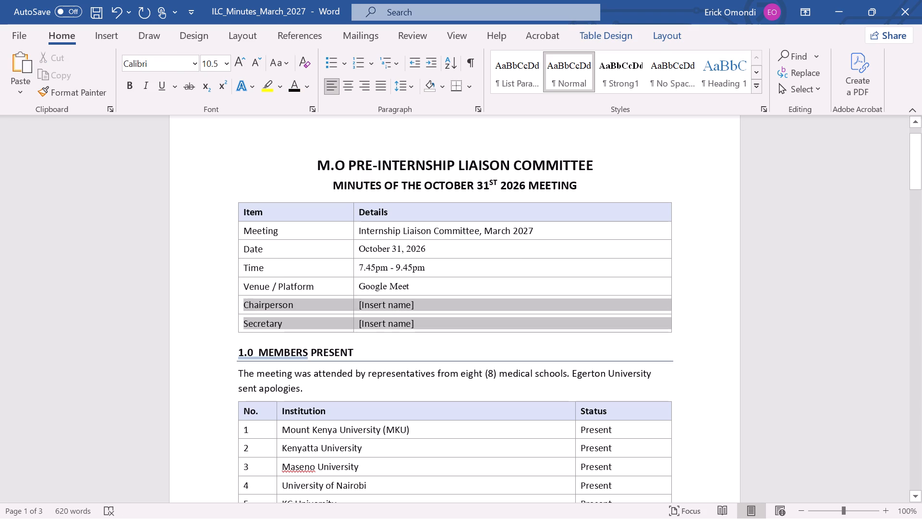
pyautogui.moveTo(466, 331); pyautogui.dragTo(484, 331)
pyautogui.press('Delete')
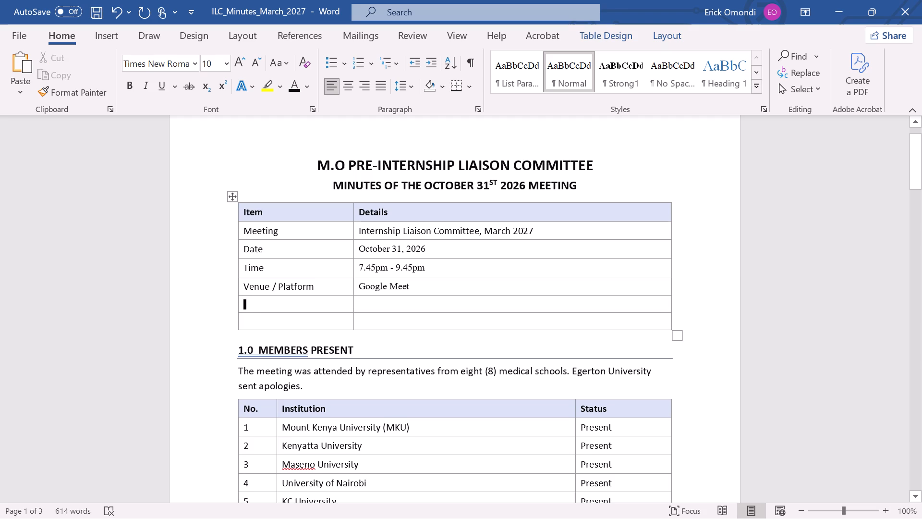
pyautogui.moveTo(250, 302); pyautogui.dragTo(522, 326)
pyautogui.press('Delete')
pyautogui.moveTo(250, 305); pyautogui.dragTo(424, 315)
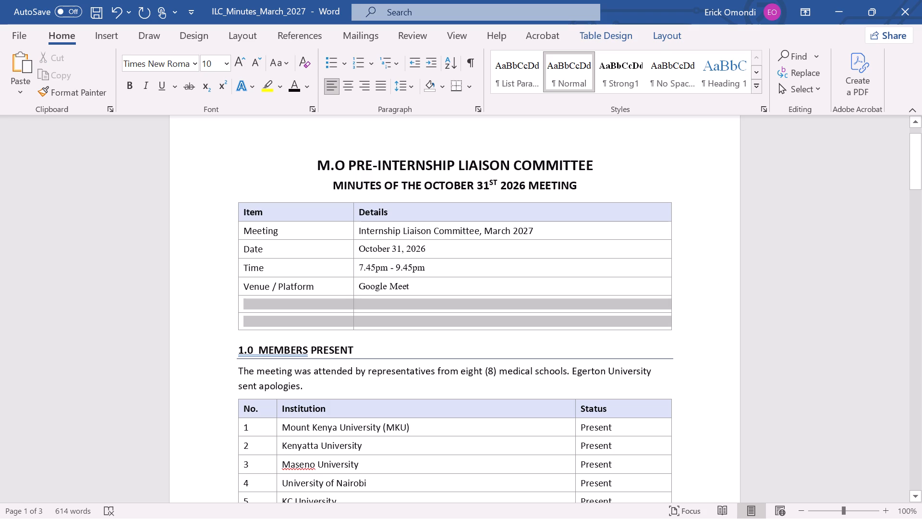
pyautogui.moveTo(424, 315); pyautogui.dragTo(428, 315)
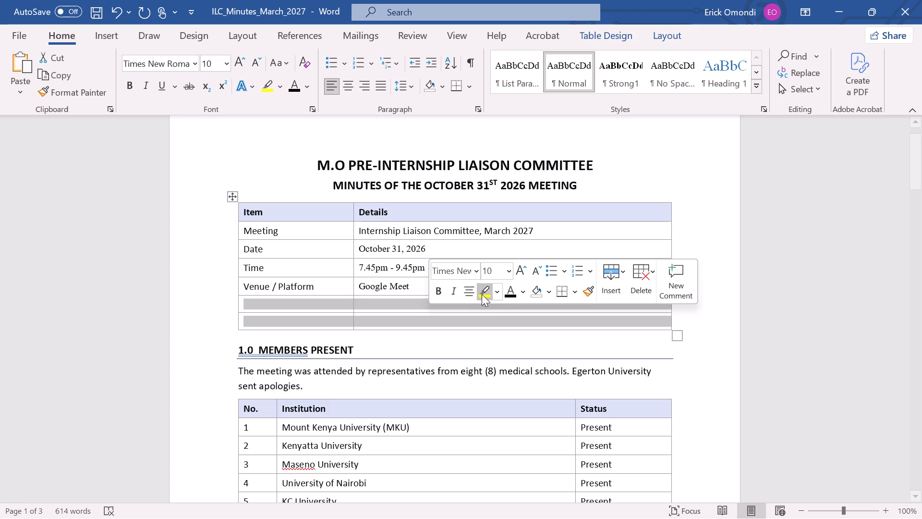
pyautogui.click(641, 273)
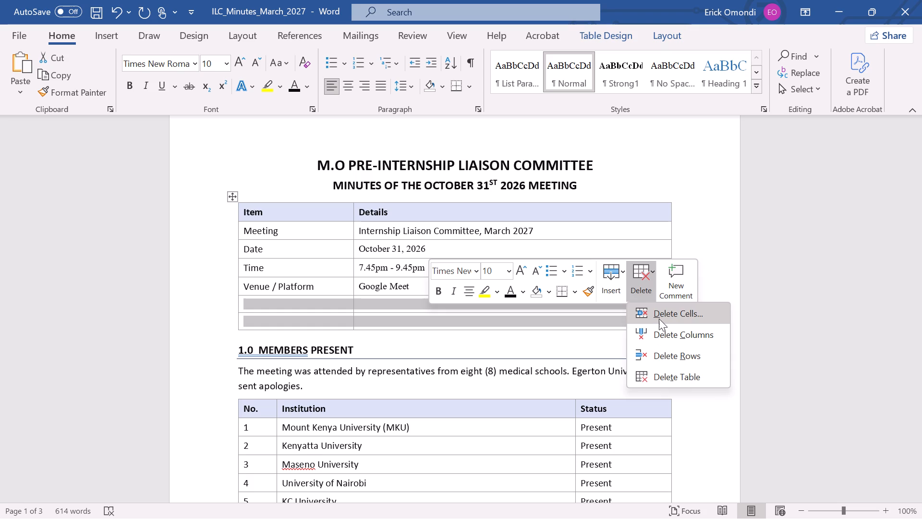
pyautogui.doubleClick(668, 354)
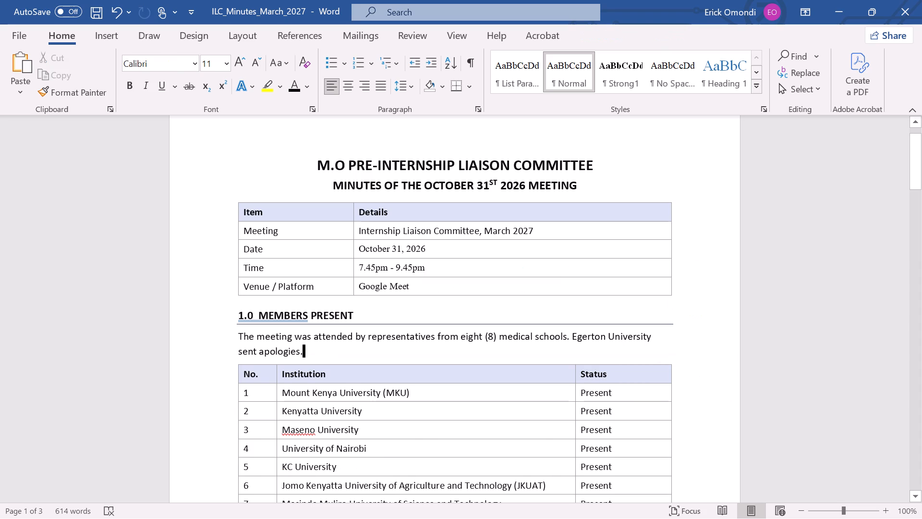
# Erase the word "PRESENT" from the end of the "1.0 MEMBERS PRESENT" section heading.
pyautogui.click(271, 323)
pyautogui.click(303, 321)
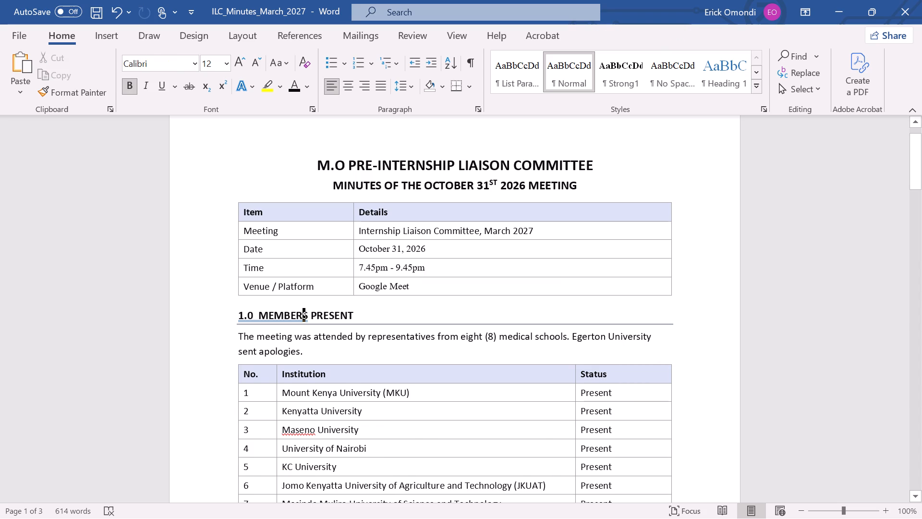
pyautogui.click(314, 311)
pyautogui.doubleClick(364, 313)
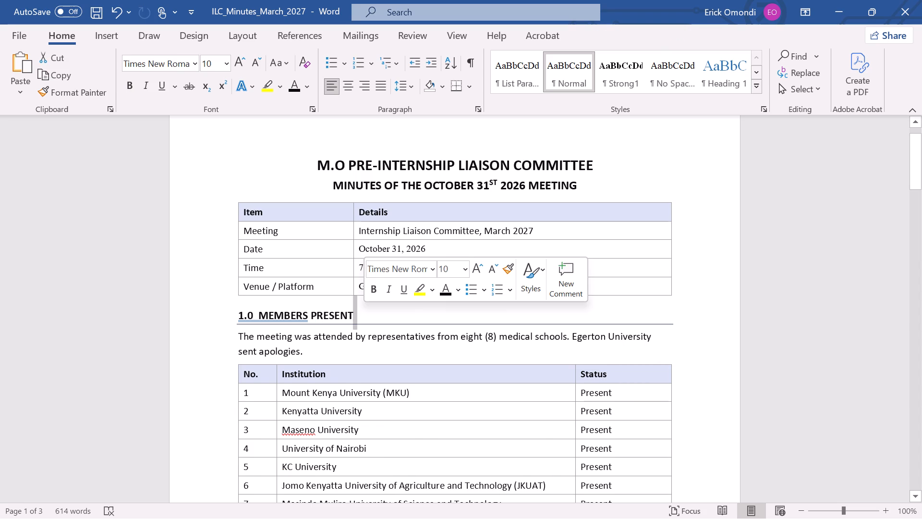
pyautogui.press('BackSpace')
pyautogui.press('BackSpace')
pyautogui.press('BackSpace')
pyautogui.press('BackSpace')
pyautogui.press('BackSpace')
pyautogui.press('BackSpace')
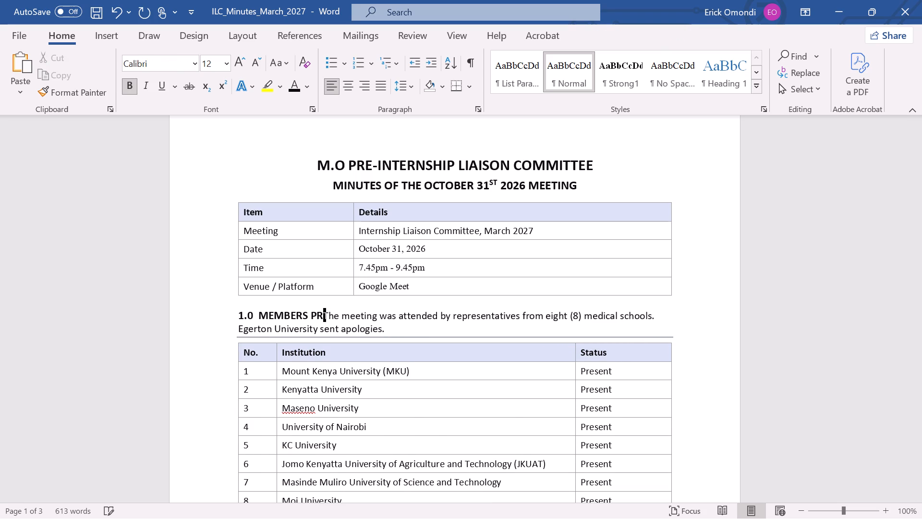
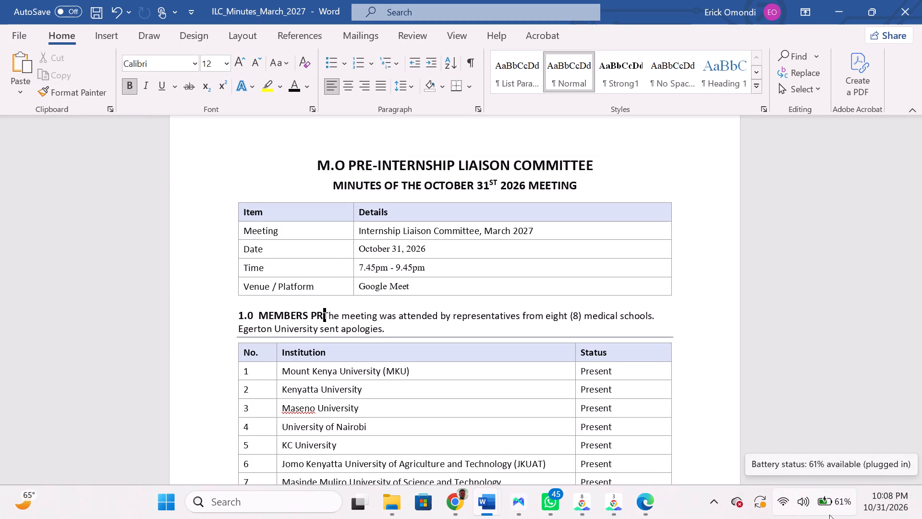
# Open the system's list of available Wi-Fi networks to check the current connection.
pyautogui.click(803, 518)
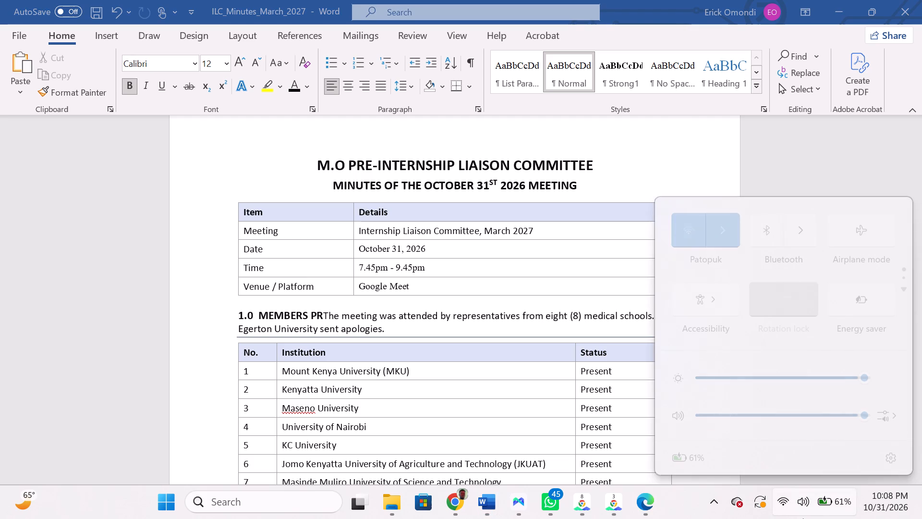
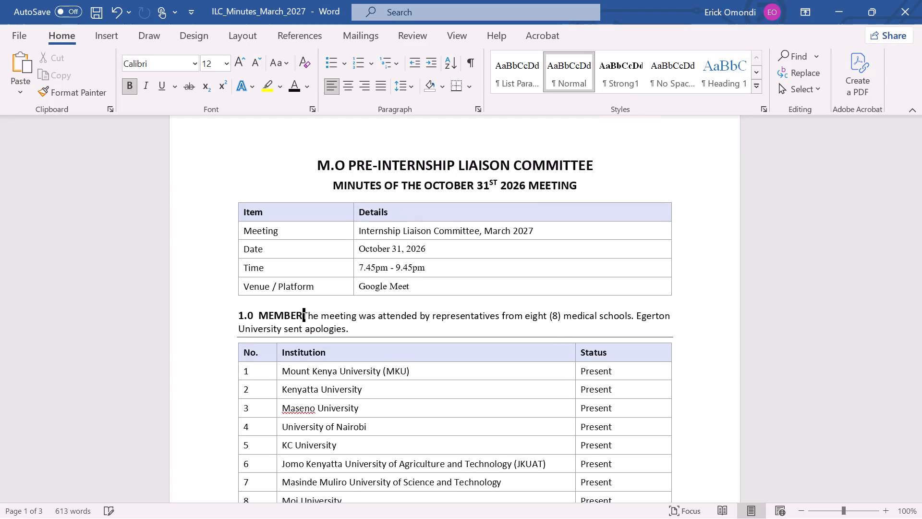
# Replace the rest of the section 1.0 heading with "MEDICAL SCHOOLS REPRESENTED" and put the attendance sentence in its own paragraph below.
pyautogui.press('BackSpace')
pyautogui.press('BackSpace')
pyautogui.press('BackSpace')
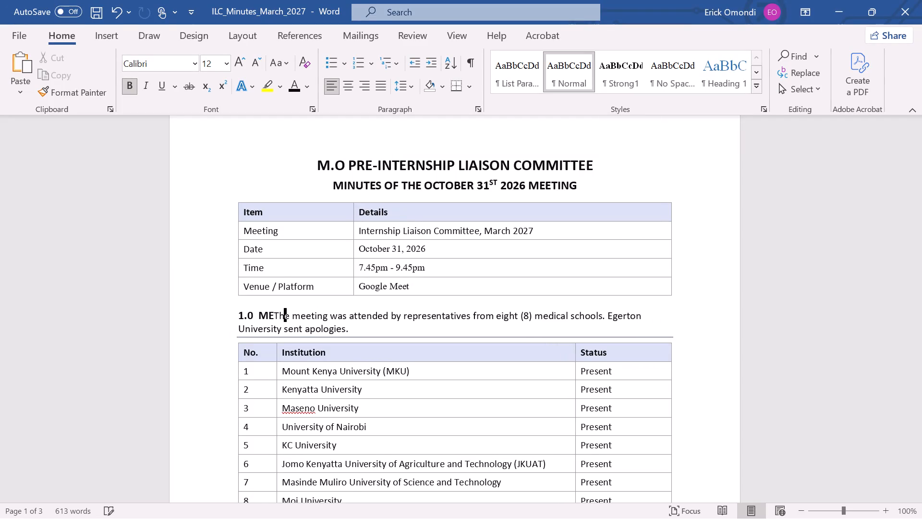
pyautogui.press('BackSpace')
pyautogui.press('BackSpace')
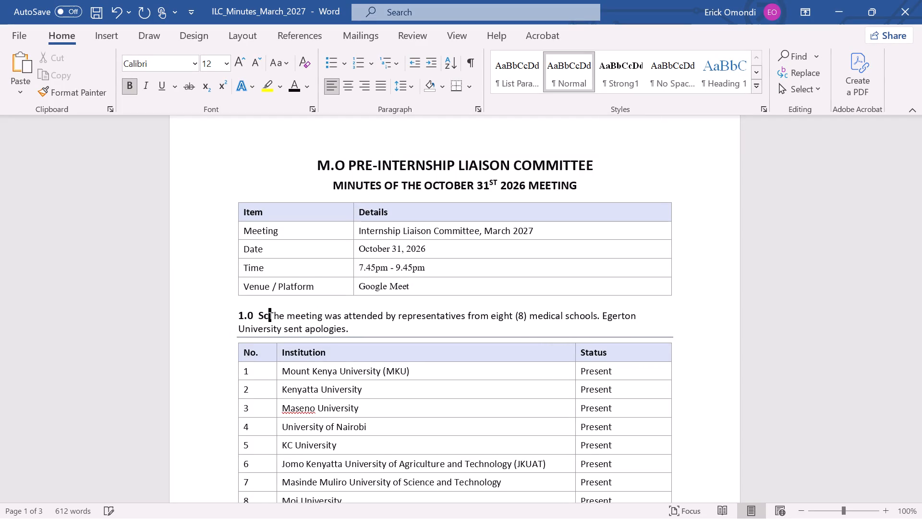
pyautogui.press('BackSpace')
pyautogui.press('BackSpace')
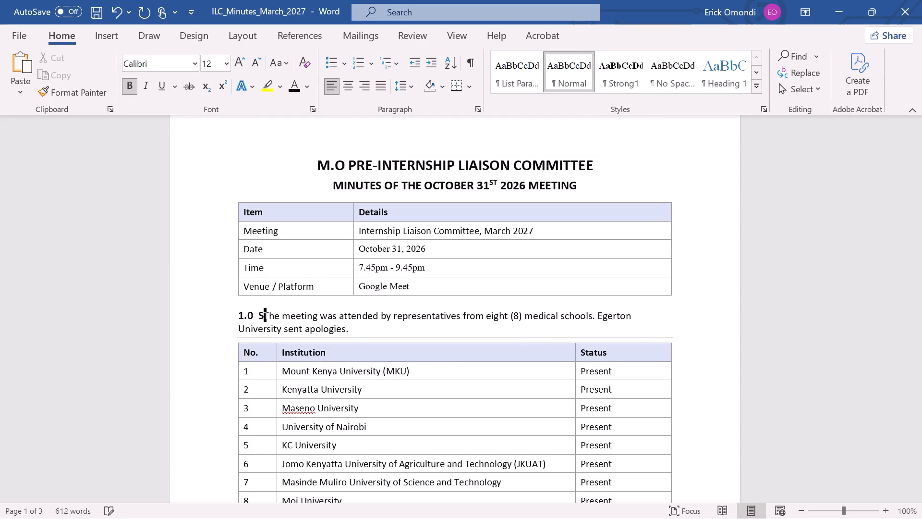
pyautogui.write('edi')
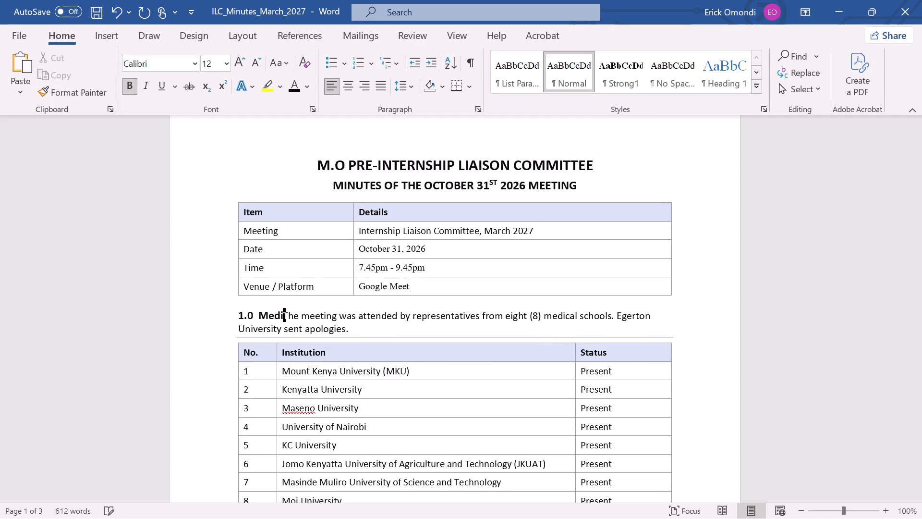
pyautogui.press('BackSpace')
pyautogui.press('BackSpace')
pyautogui.press('BackSpace')
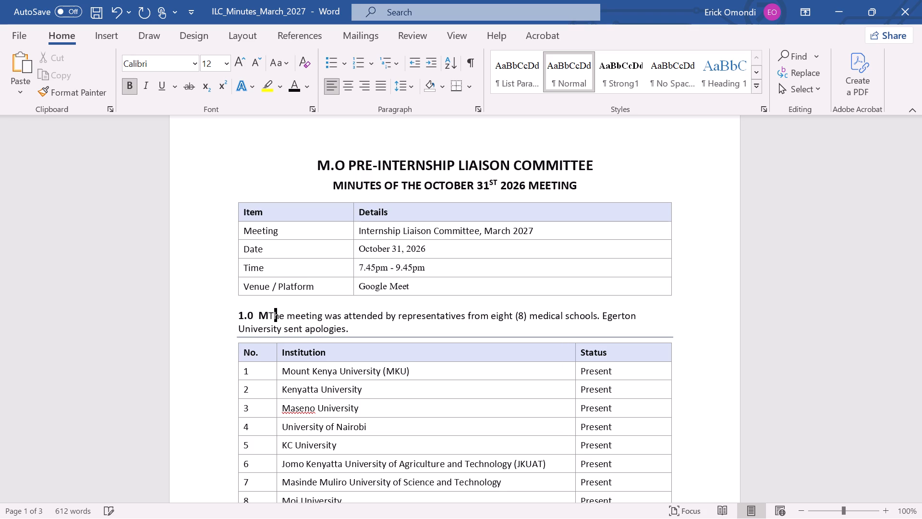
pyautogui.write('EDUI')
pyautogui.press('BackSpace')
pyautogui.press('BackSpace')
pyautogui.write('ICAL')
pyautogui.press('space')
pyautogui.write('SCHOOLS REPRESENTED')
pyautogui.press('Return')
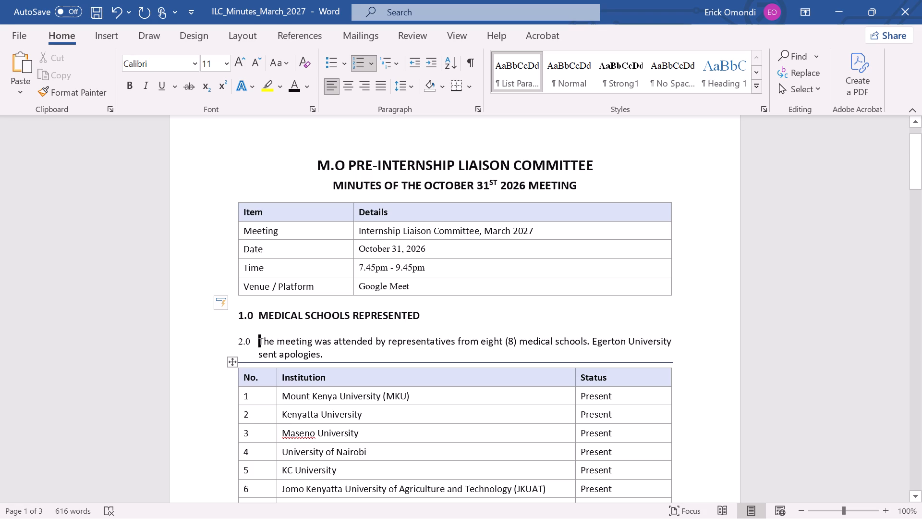
# Apply the suggested grammar correction "2.0 MATTERS" to the spacing in the "MATTERS DISCUSSED" heading.
pyautogui.scroll(-1, 413, 367)
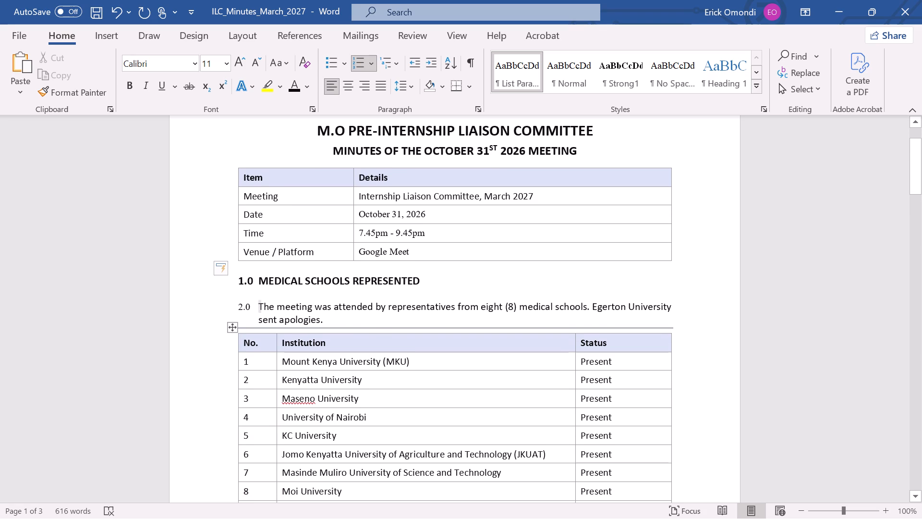
pyautogui.scroll(-1, 391, 378)
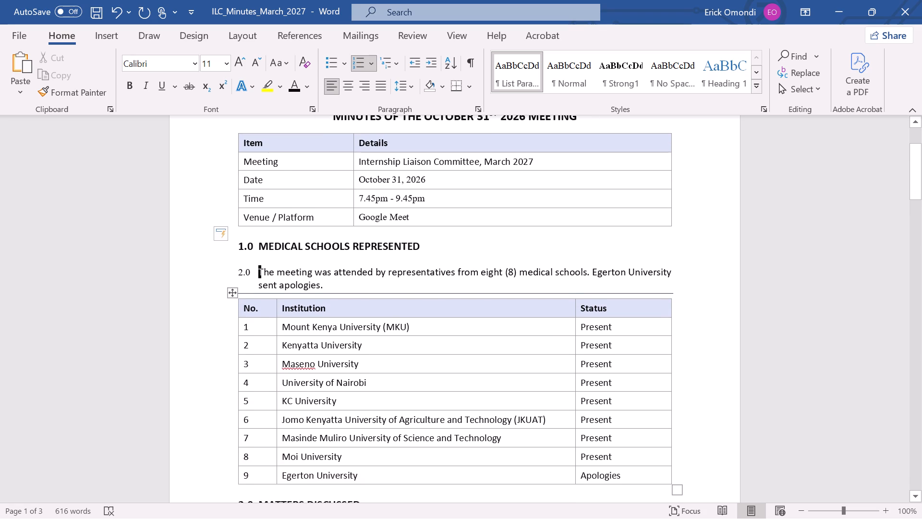
pyautogui.scroll(-2, 385, 371)
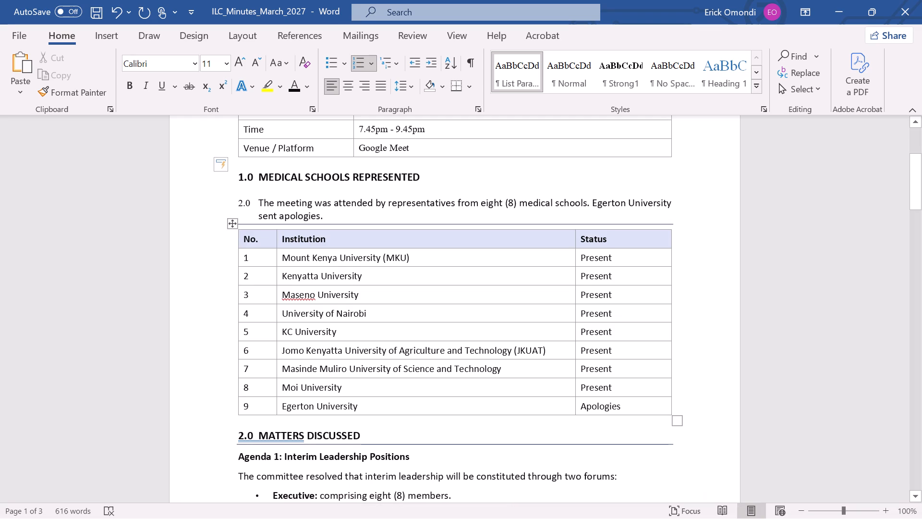
pyautogui.click(283, 434)
pyautogui.rightClick(283, 433)
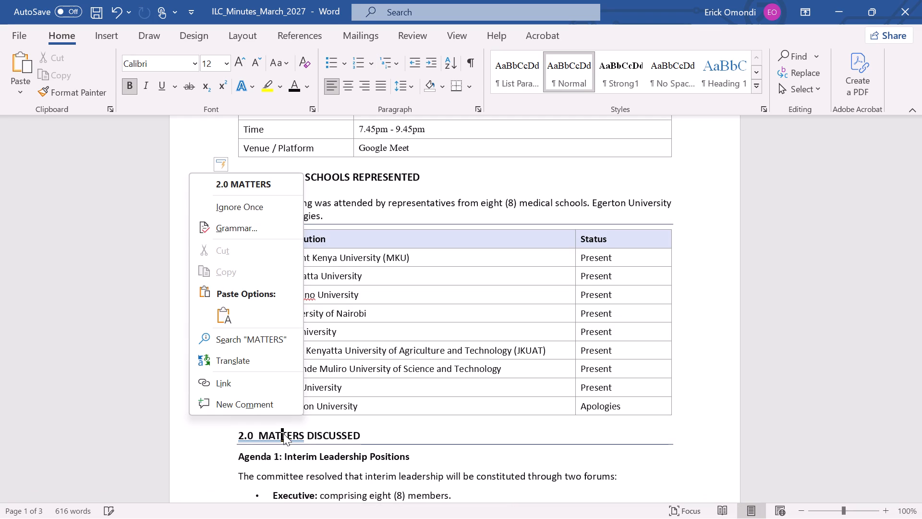
pyautogui.click(248, 194)
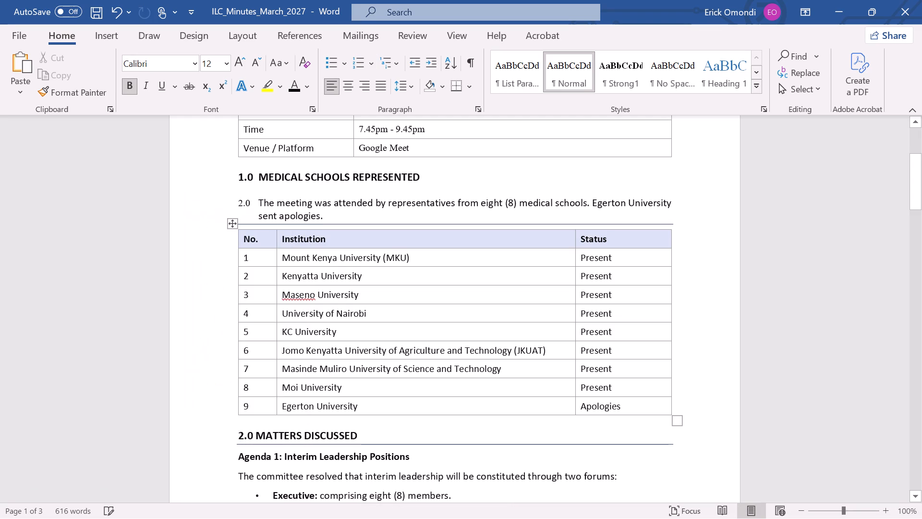
# Change Egerton University's status in the institutions table to "Present".
pyautogui.scroll(-1, 388, 375)
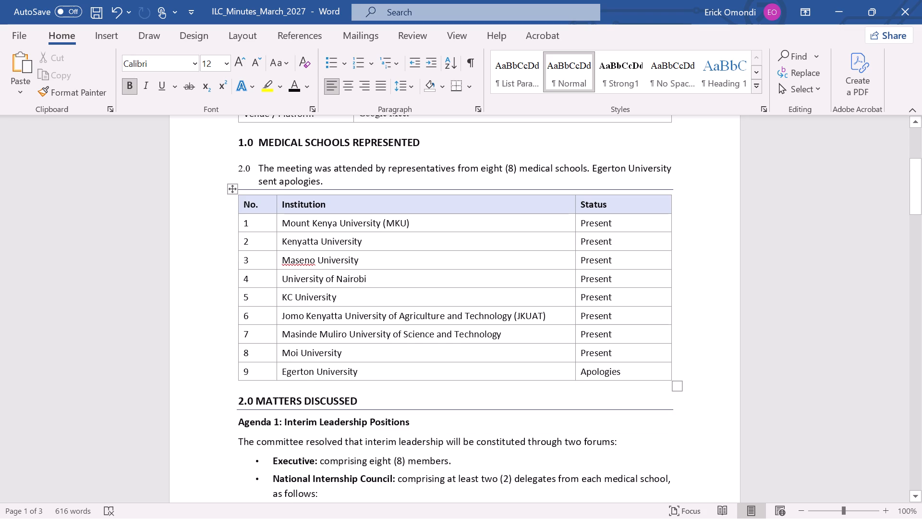
pyautogui.click(621, 374)
pyautogui.press('BackSpace')
pyautogui.press('BackSpace')
pyautogui.press('BackSpace')
pyautogui.press('BackSpace')
pyautogui.press('BackSpace')
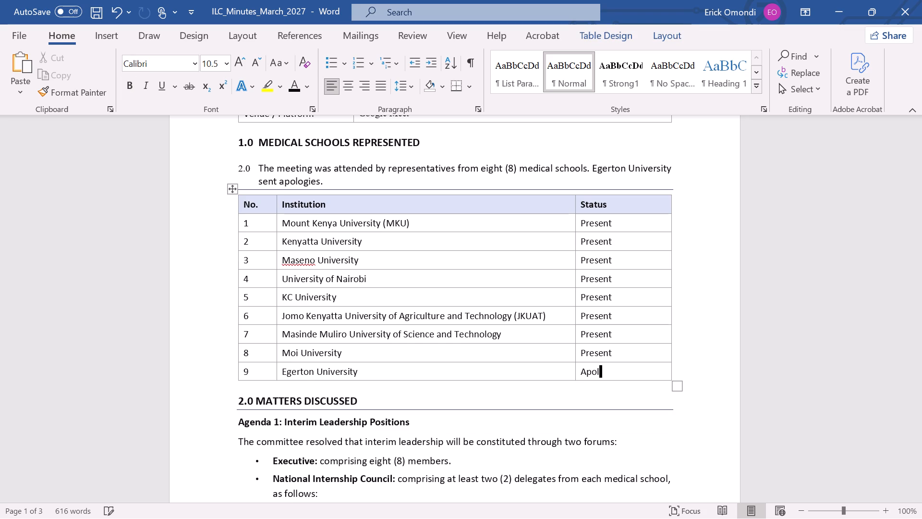
pyautogui.press('BackSpace')
pyautogui.press('BackSpace')
pyautogui.press('BackSpace')
pyautogui.press('BackSpace')
pyautogui.write('RE')
pyautogui.press('BackSpace')
pyautogui.press('BackSpace')
pyautogui.press('BackSpace')
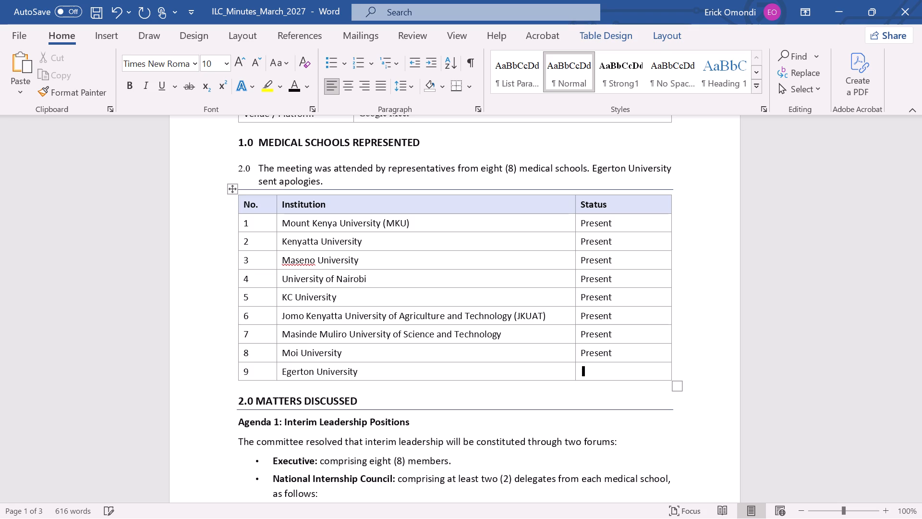
pyautogui.press('p')
pyautogui.write('rese')
pyautogui.write('nt')
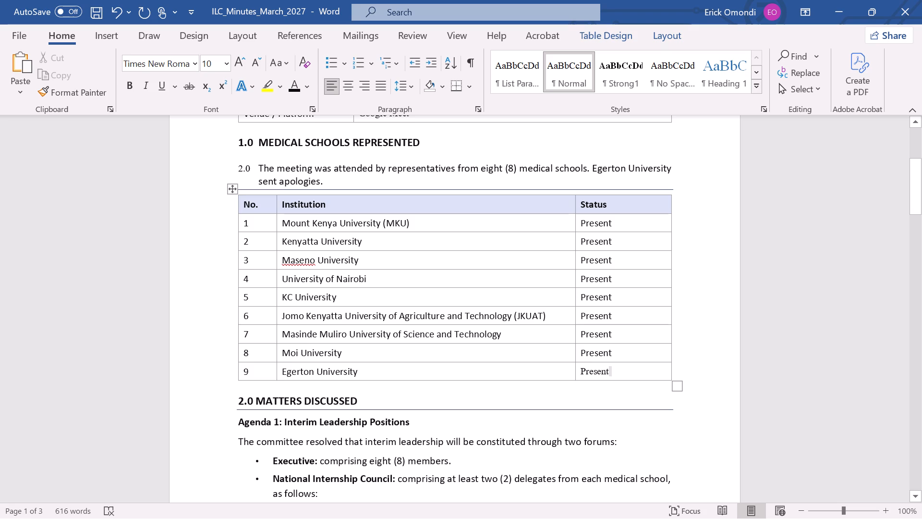
# Extend the Egerton University apologies sentence above the institutions table with "but one member was following through the conversations.".
pyautogui.click(324, 179)
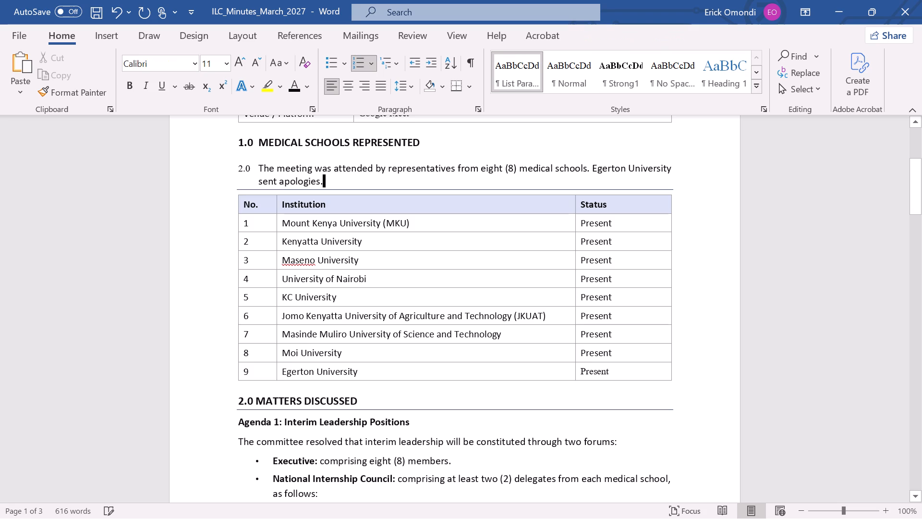
pyautogui.press('BackSpace')
pyautogui.press('b')
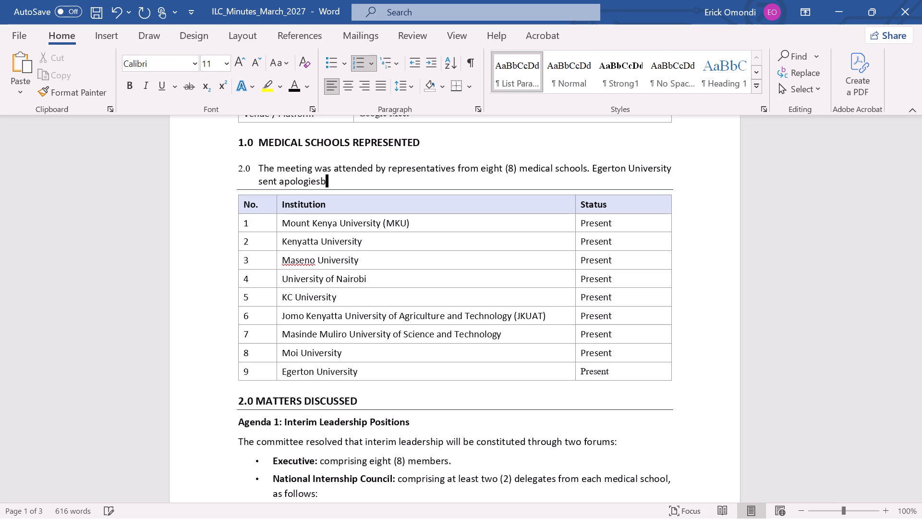
pyautogui.press('BackSpace')
pyautogui.press('space')
pyautogui.write('but one')
pyautogui.press('space')
pyautogui.write('member e')
pyautogui.press('BackSpace')
pyautogui.write('was following')
pyautogui.press('space')
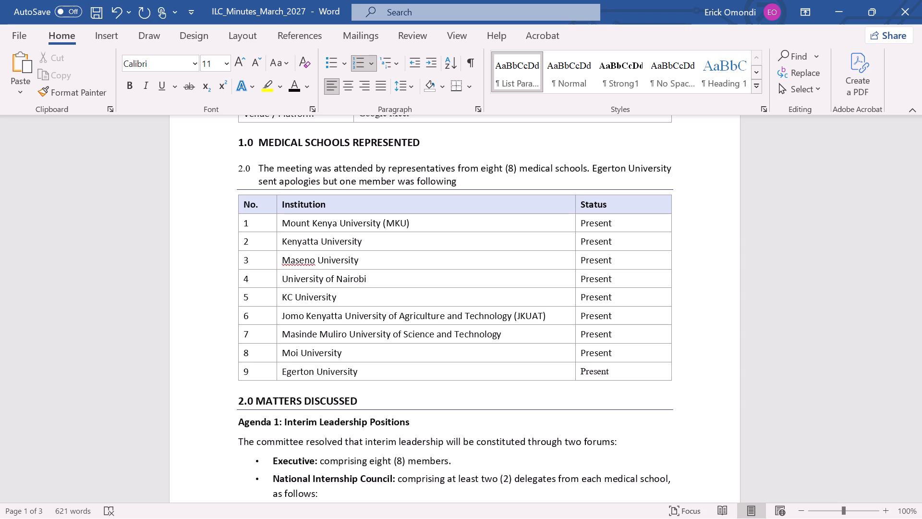
pyautogui.write('through the cp')
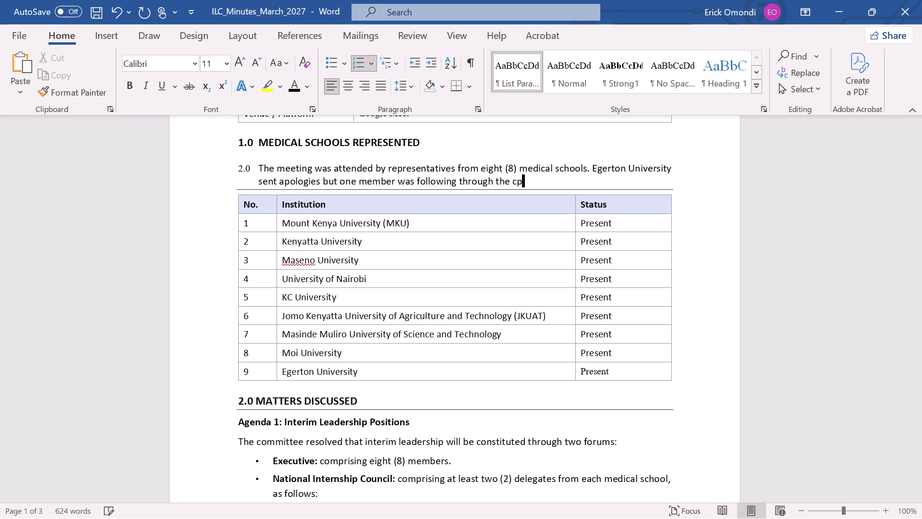
pyautogui.press('BackSpace')
pyautogui.write('onversations')
pyautogui.press('space')
pyautogui.press('BackSpace')
pyautogui.write('.')
pyautogui.press('space')
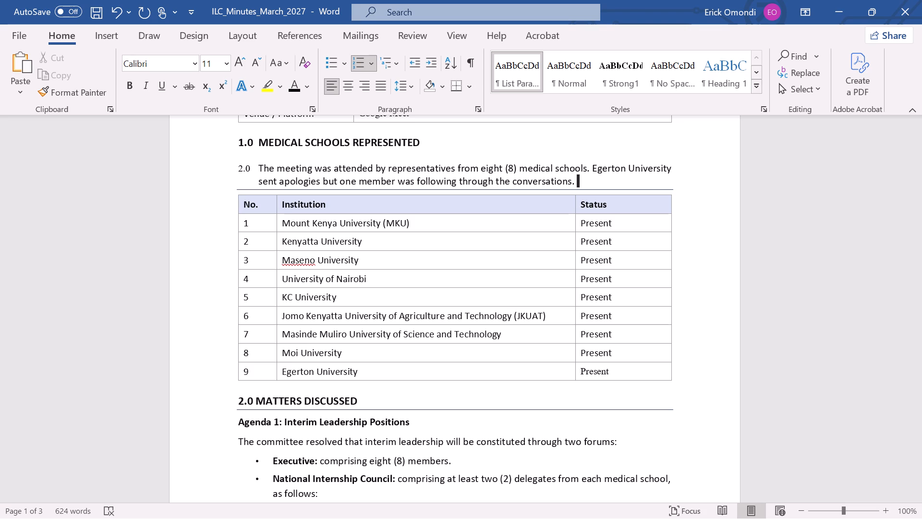
# Ignore all spelling flags for "Maseno" in the institutions table.
pyautogui.click(300, 260)
pyautogui.rightClick(300, 260)
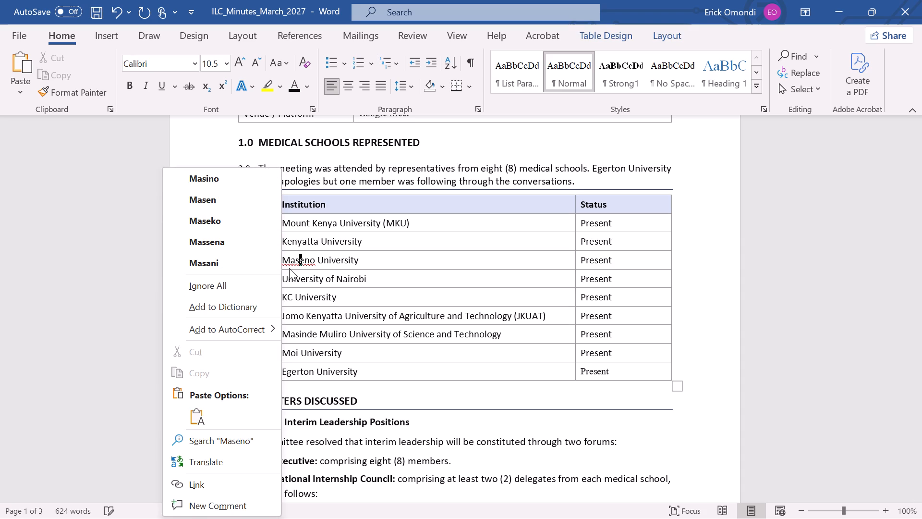
pyautogui.click(246, 284)
# Change "KC University" in row 5 of the institutions table to "Kisii University".
pyautogui.scroll(-1, 351, 296)
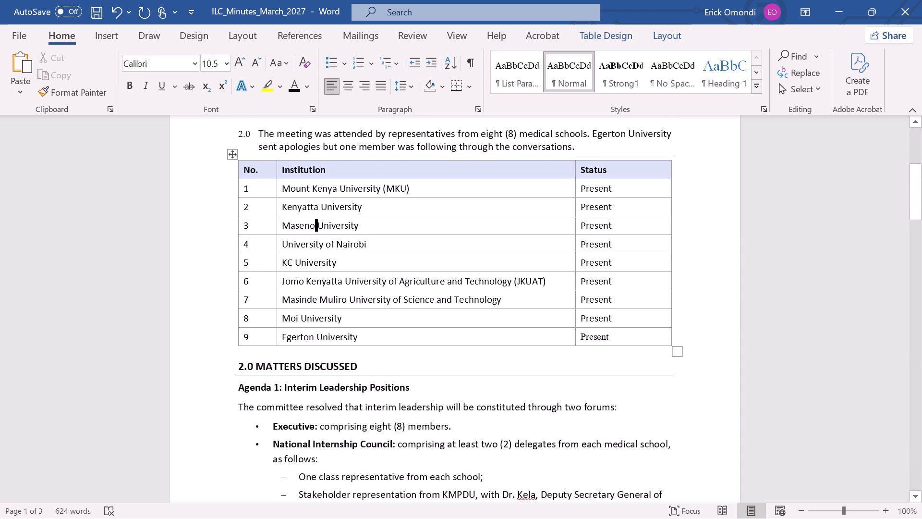
pyautogui.doubleClick(290, 260)
pyautogui.click(295, 262)
pyautogui.press('BackSpace')
pyautogui.press('BackSpace')
pyautogui.write('isii')
pyautogui.press('space')
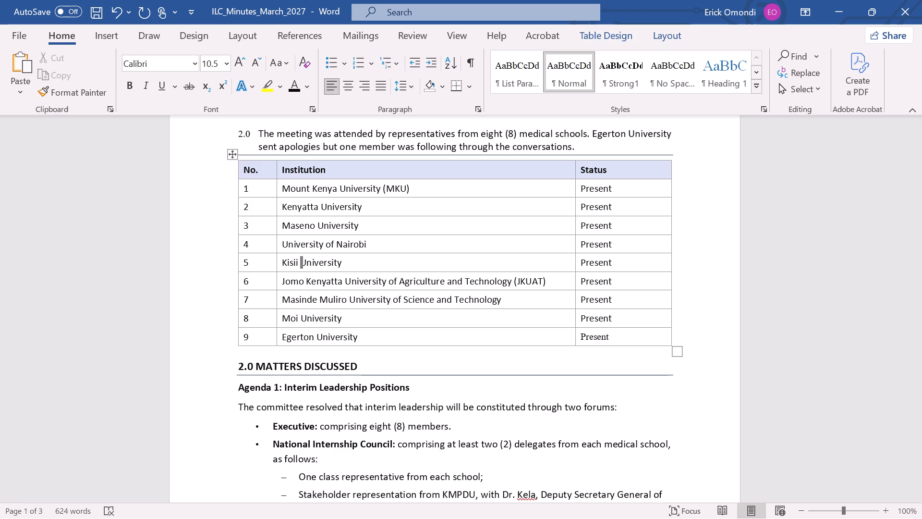
# Add "and another student from the school" to the class representative item under National Internship Council, before its semicolon.
pyautogui.scroll(-3, 321, 356)
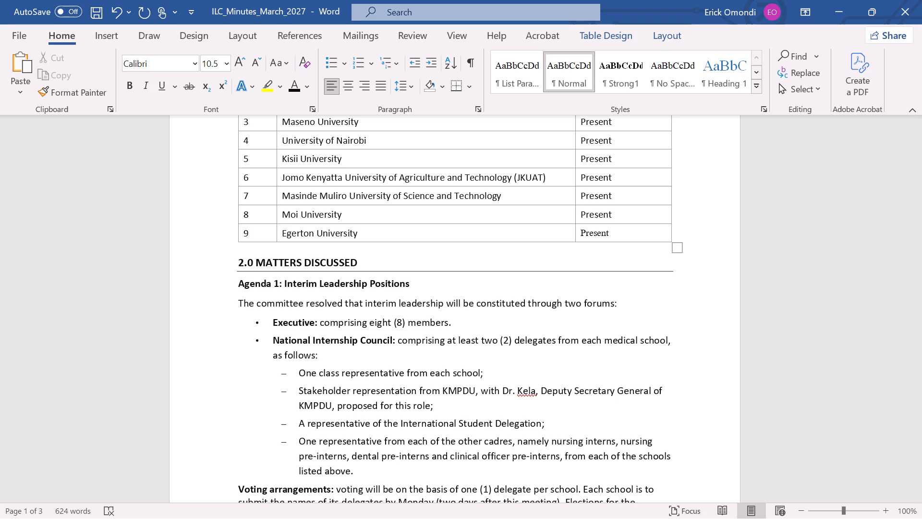
pyautogui.scroll(-1, 351, 414)
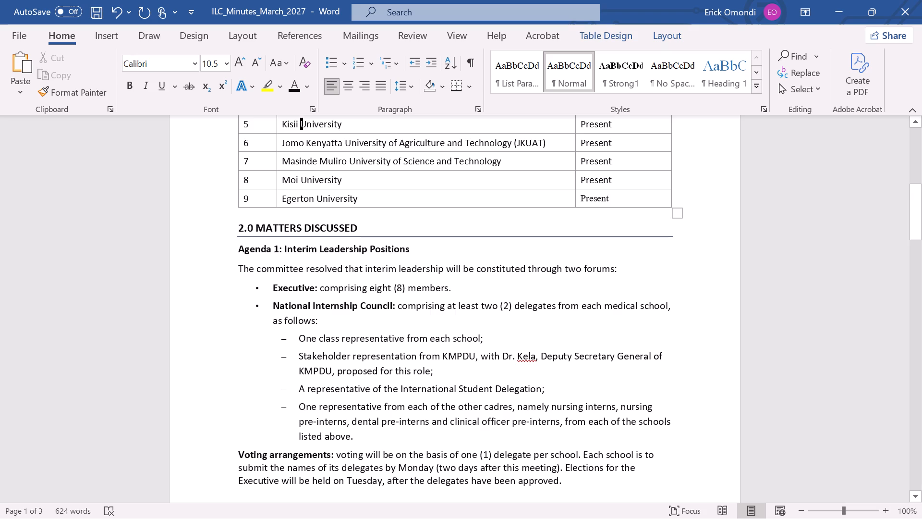
pyautogui.click(479, 336)
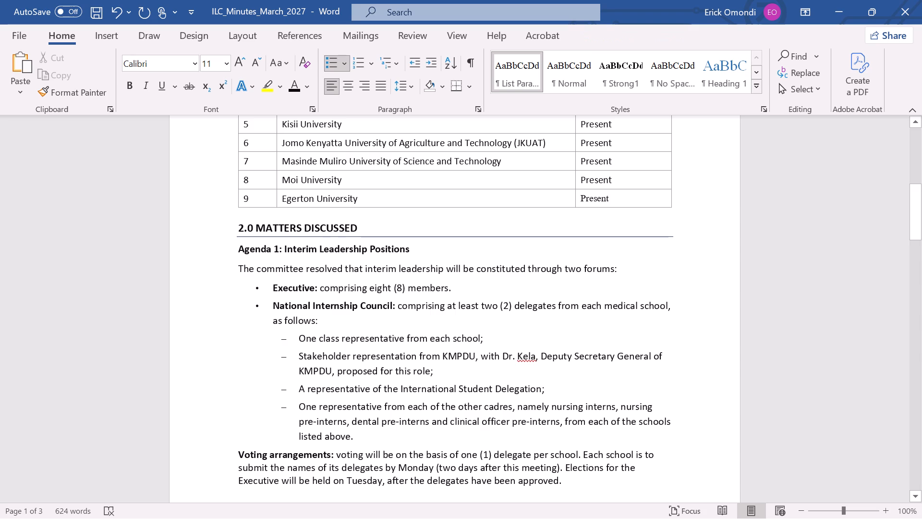
pyautogui.press('space')
pyautogui.press('BackSpace')
pyautogui.press('Right')
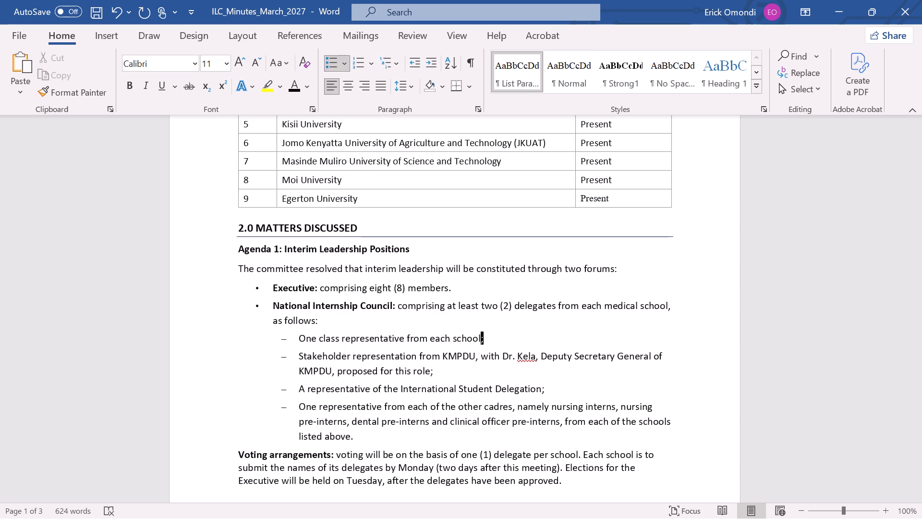
pyautogui.press('space')
pyautogui.write('and anothe')
pyautogui.write('r')
pyautogui.press('space')
pyautogui.write('student')
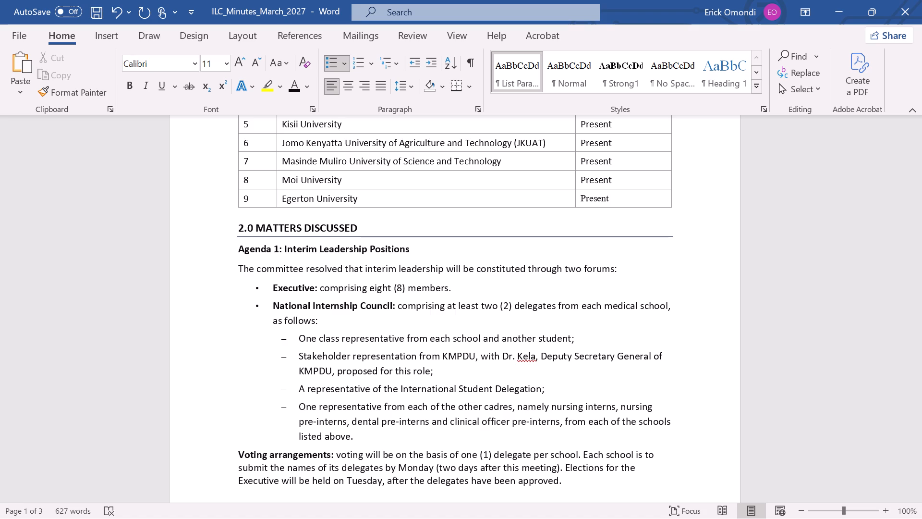
pyautogui.press('space')
pyautogui.write('frpm')
pyautogui.press('space')
pyautogui.press('BackSpace')
pyautogui.press('BackSpace')
pyautogui.press('BackSpace')
pyautogui.write('om the school')
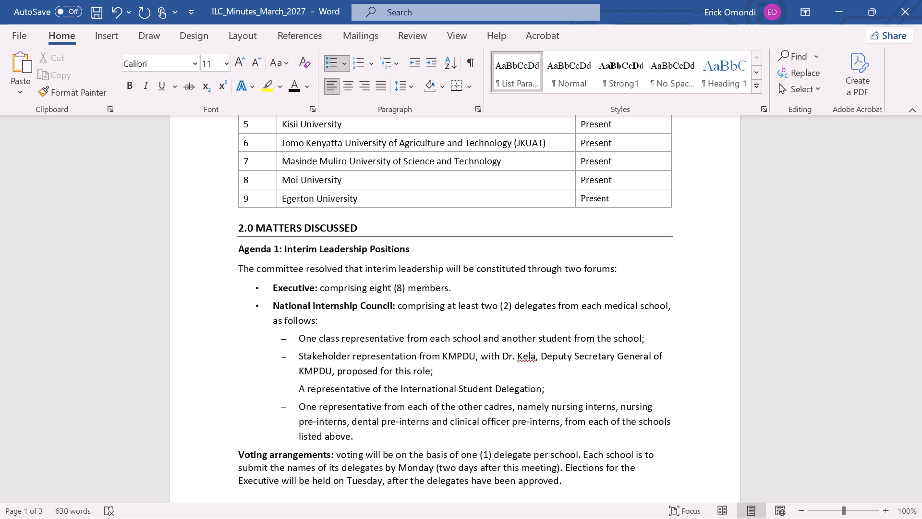
# In the KMPDU stakeholder item, replace the comma and named doctor reference before "Deputy Secretary General" with "(Preferrably".
pyautogui.click(534, 352)
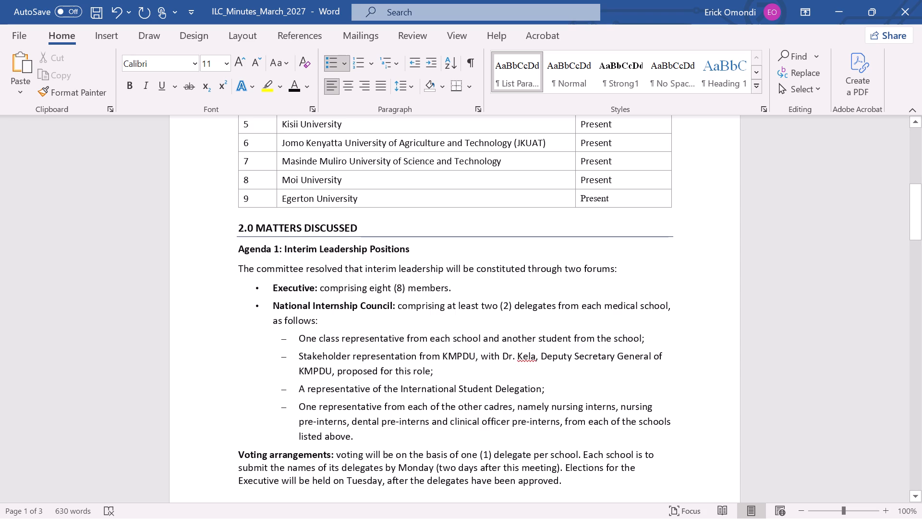
pyautogui.click(542, 347)
pyautogui.click(537, 351)
pyautogui.press('BackSpace')
pyautogui.press('BackSpace')
pyautogui.press('BackSpace')
pyautogui.press('BackSpace')
pyautogui.press('BackSpace')
pyautogui.press('BackSpace')
pyautogui.press('BackSpace')
pyautogui.press('BackSpace')
pyautogui.press('BackSpace')
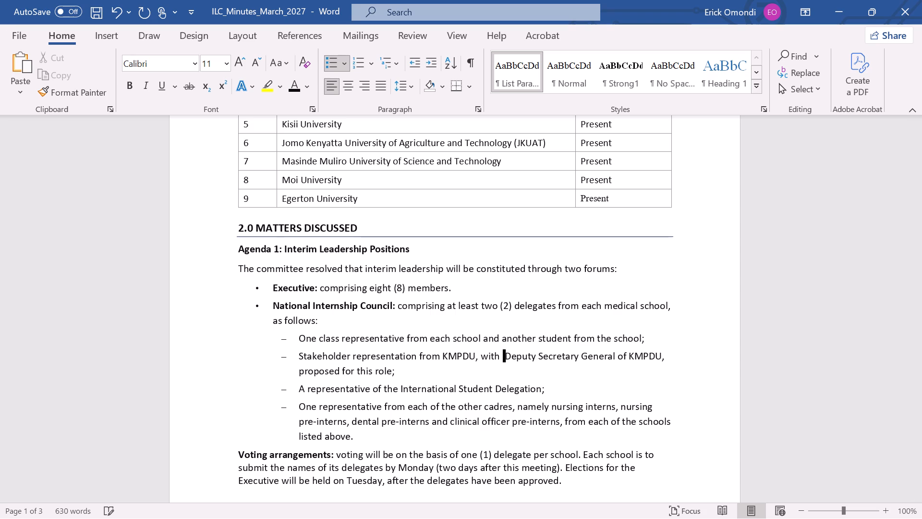
pyautogui.press('BackSpace')
pyautogui.press('BackSpace')
pyautogui.press('BackSpace')
pyautogui.press('BackSpace')
pyautogui.press('BackSpace')
pyautogui.press('BackSpace')
pyautogui.press('BackSpace')
pyautogui.press('space')
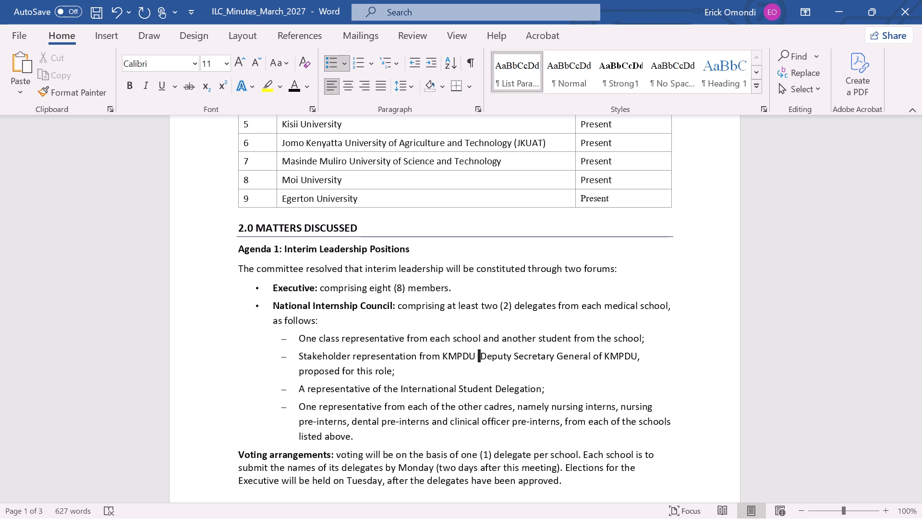
pyautogui.hotkey('shift', '(')
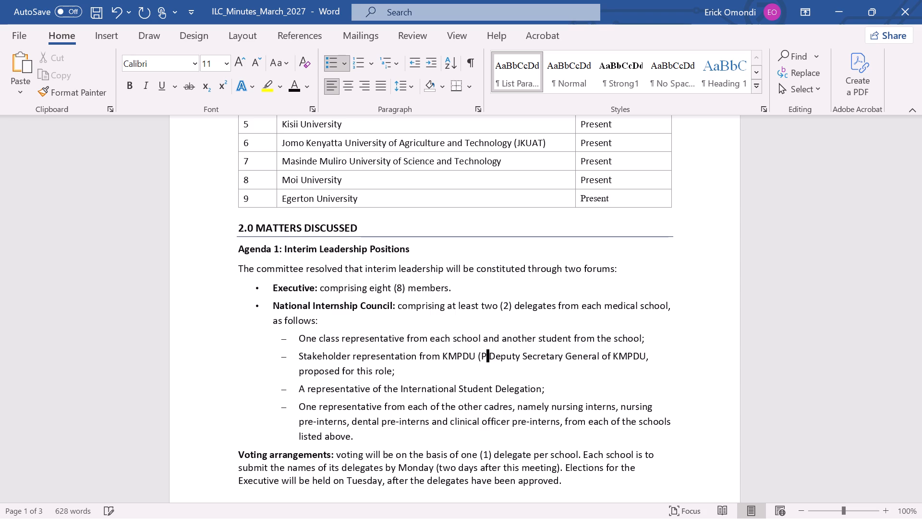
pyautogui.write('referrabl')
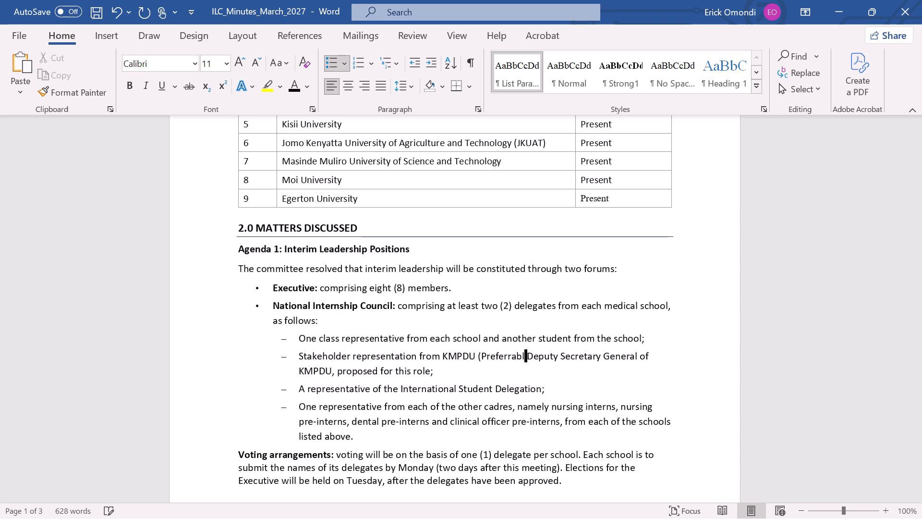
pyautogui.write('y')
pyautogui.press('space')
pyautogui.press('BackSpace')
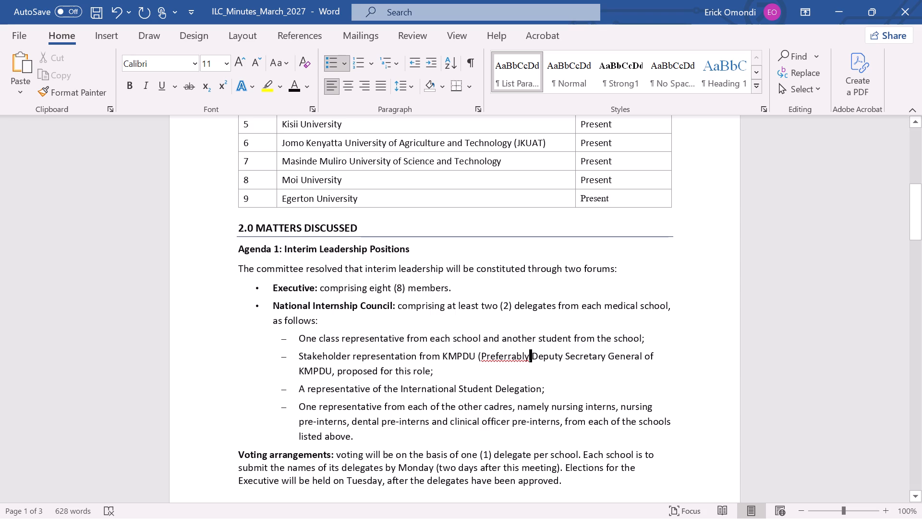
# Correct the spelling of "Preferrably" in the KMPDU stakeholder item to "Preferably".
pyautogui.click(503, 357)
pyautogui.rightClick(503, 357)
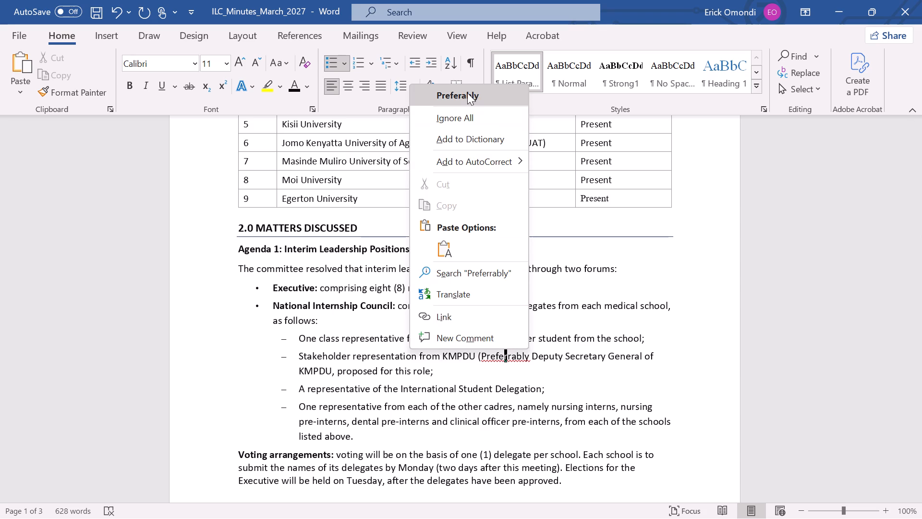
pyautogui.doubleClick(467, 93)
# Replace the semicolon after "proposed for this role" in the KMPDU stakeholder item with a closing parenthesis.
pyautogui.click(410, 374)
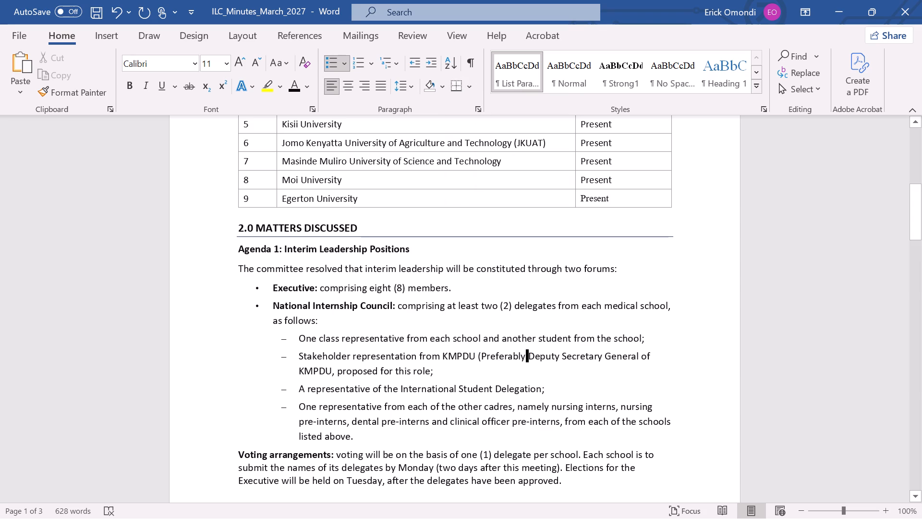
pyautogui.click(440, 373)
pyautogui.hotkey('shift', ')')
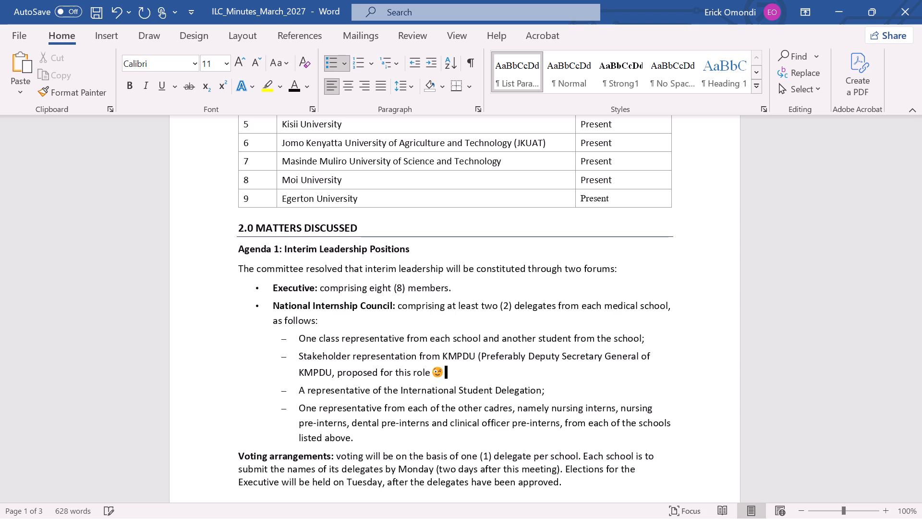
pyautogui.press('BackSpace')
pyautogui.hotkey('shift', ')')
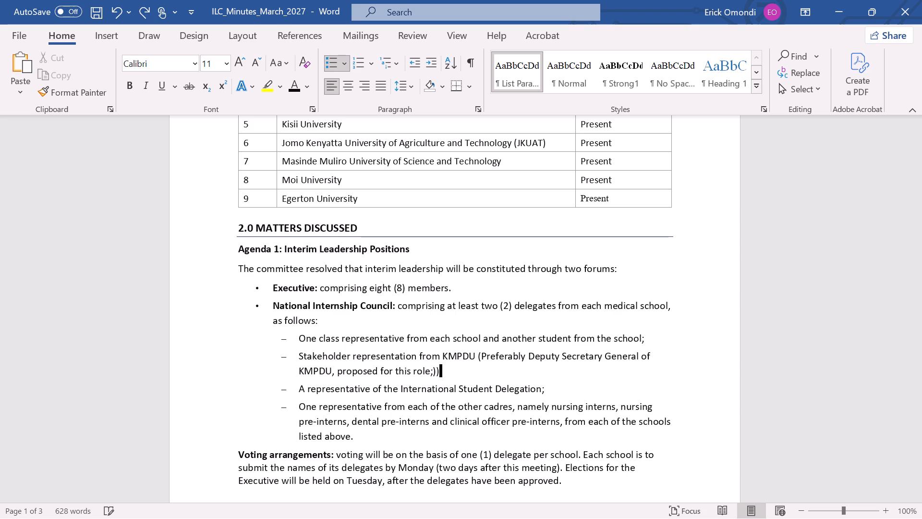
pyautogui.press('BackSpace')
pyautogui.press('Left')
pyautogui.press('BackSpace')
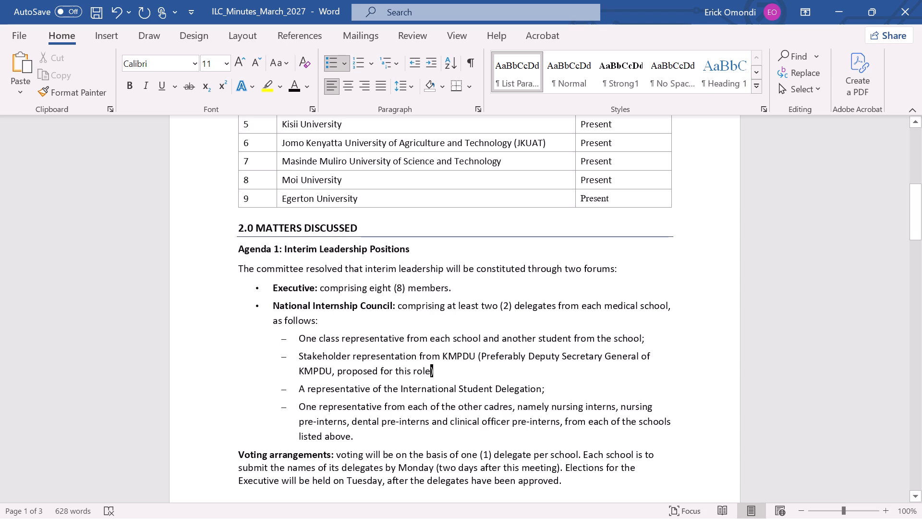
# Delete "nursing interns," from the list of other cadres in the last National Internship Council item.
pyautogui.click(619, 409)
pyautogui.press('BackSpace')
pyautogui.press('BackSpace')
pyautogui.press('BackSpace')
pyautogui.press('BackSpace')
pyautogui.press('BackSpace')
pyautogui.press('BackSpace')
pyautogui.press('BackSpace')
pyautogui.press('BackSpace')
pyautogui.press('BackSpace')
pyautogui.press('BackSpace')
pyautogui.press('BackSpace')
pyautogui.press('BackSpace')
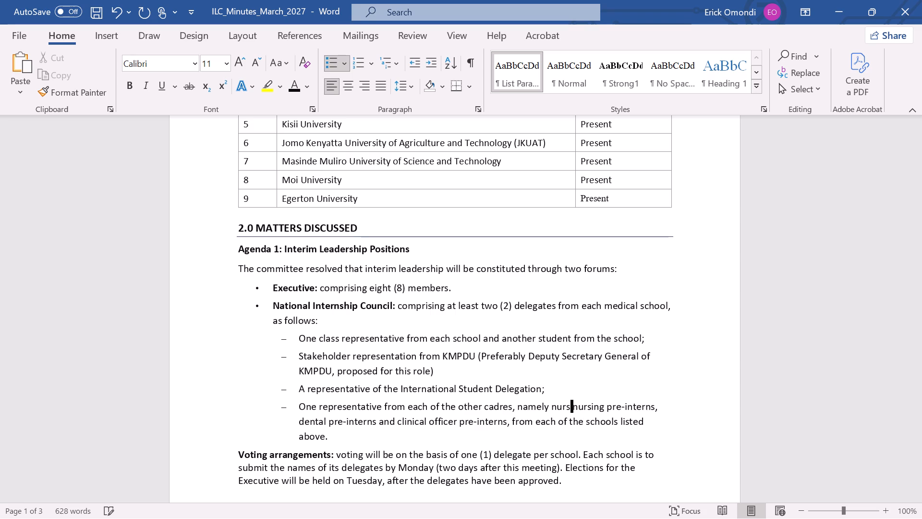
pyautogui.press('BackSpace')
pyautogui.press('BackSpace')
pyautogui.press('BackSpace')
pyautogui.press('BackSpace')
pyautogui.press('Delete')
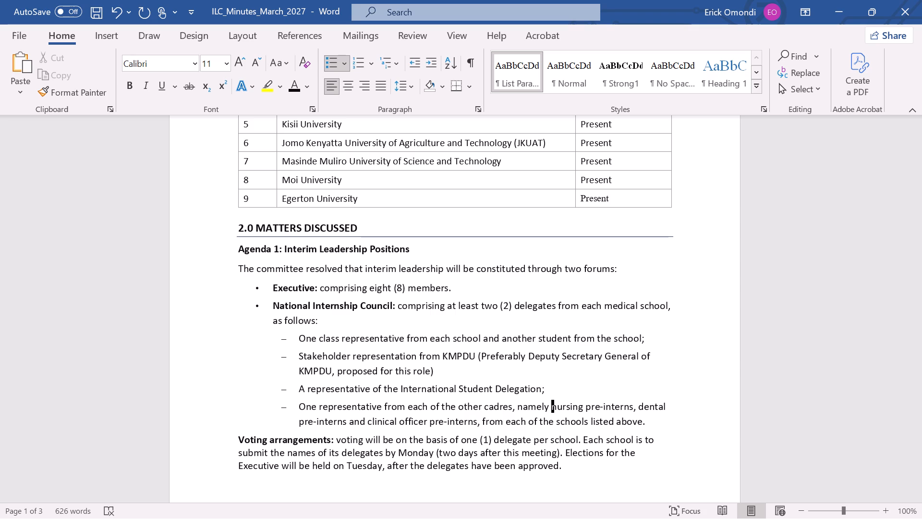
# Capitalize the cadre names in the last National Internship Council item as "Nursing", "Dental" and "Clinical Officer".
pyautogui.press('Delete')
pyautogui.press('n')
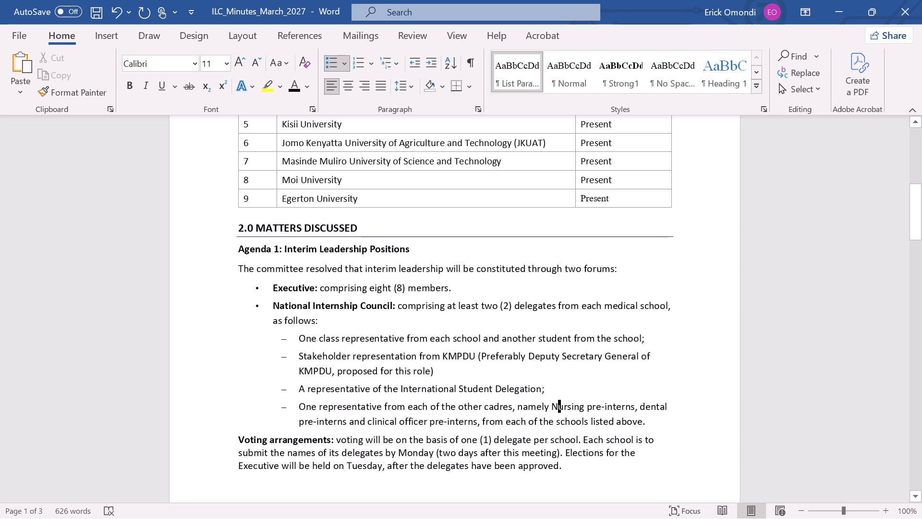
pyautogui.doubleClick(644, 395)
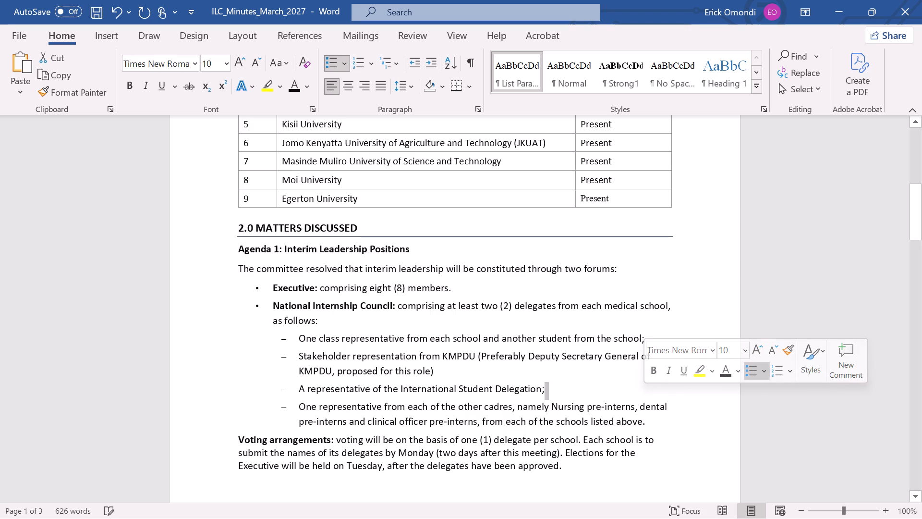
pyautogui.click(640, 409)
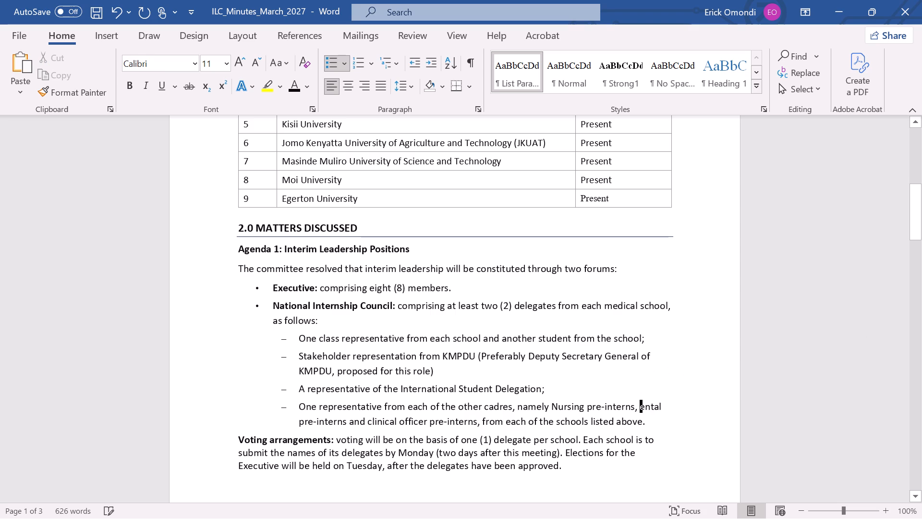
pyautogui.click(369, 424)
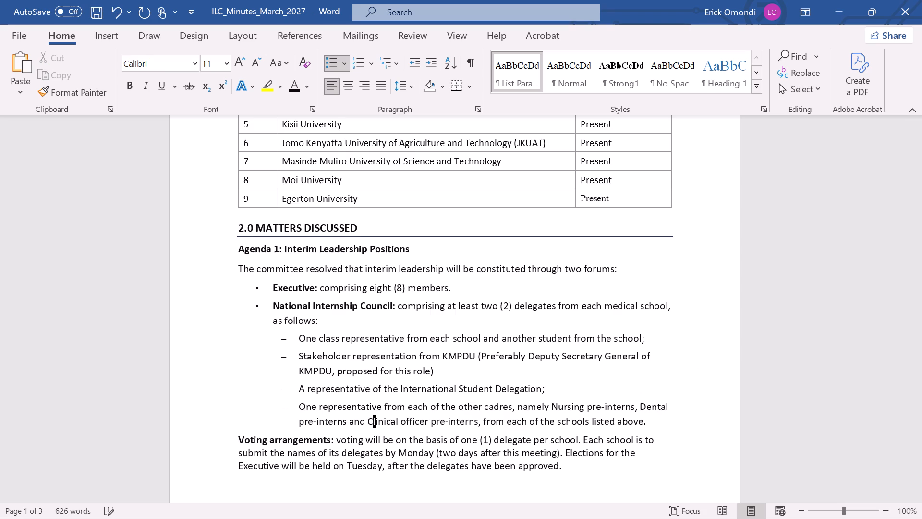
pyautogui.doubleClick(404, 420)
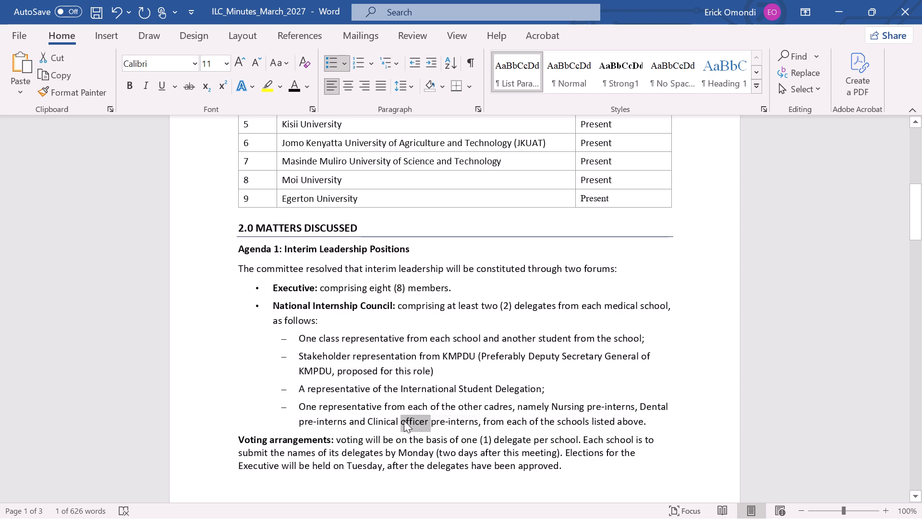
pyautogui.click(404, 420)
pyautogui.press('o')
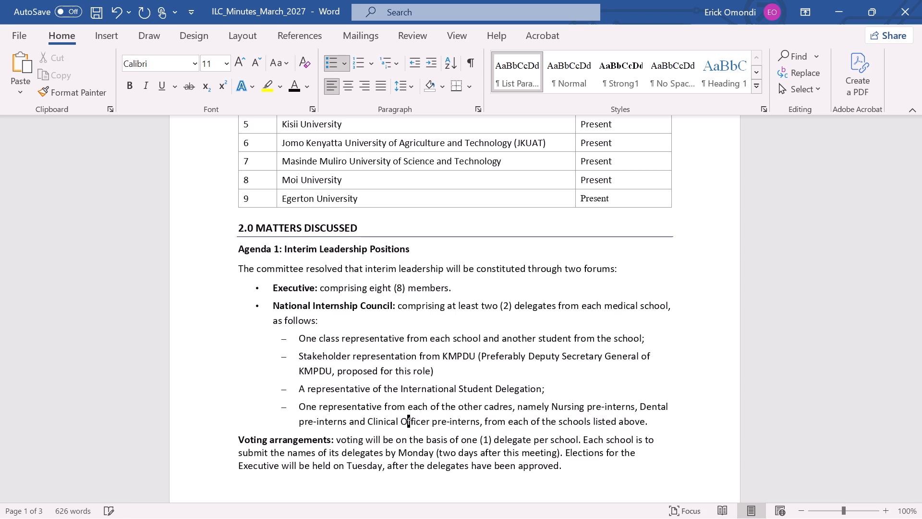
# Insert the date "3rd November 2026" after "Tuesday" in the Voting arrangements paragraph, before the comma.
pyautogui.scroll(-1, 342, 429)
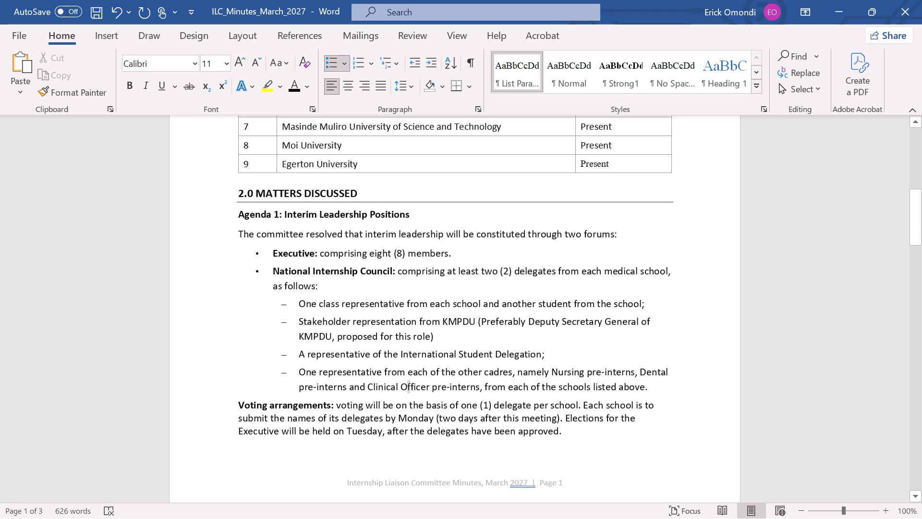
pyautogui.click(380, 440)
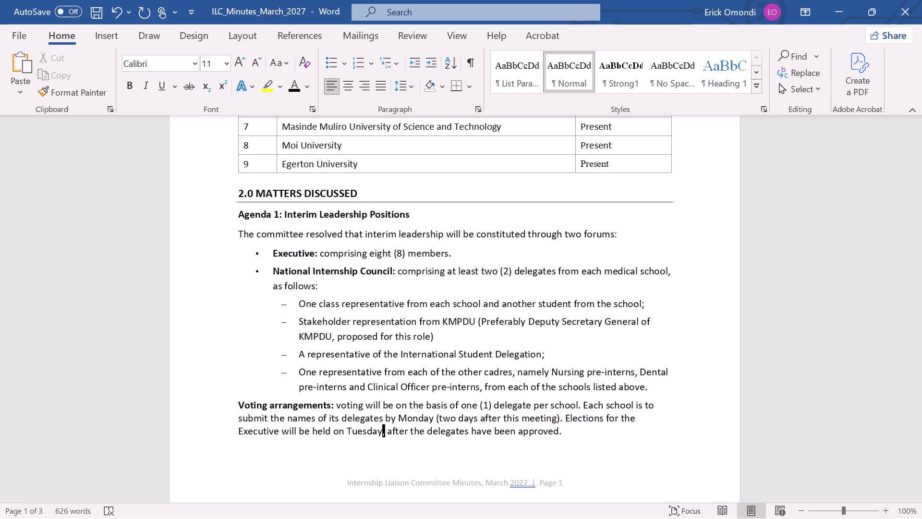
pyautogui.press('space')
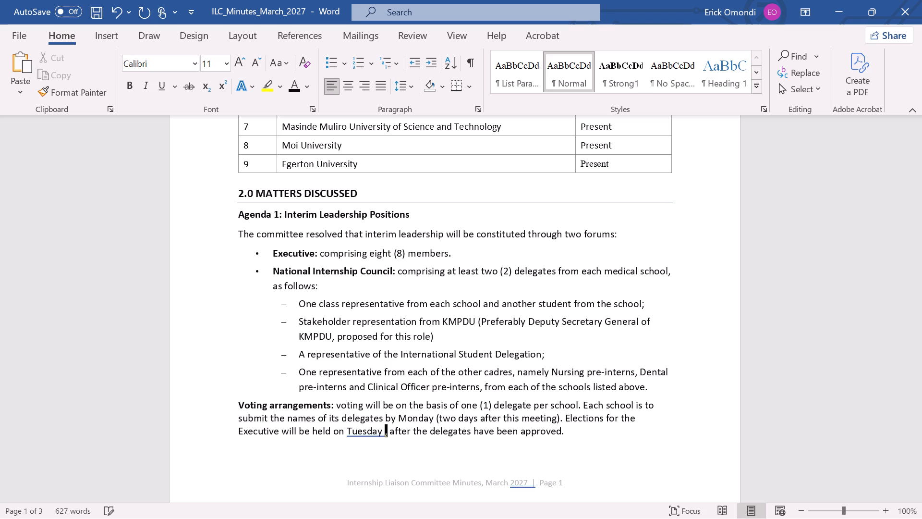
pyautogui.press('3')
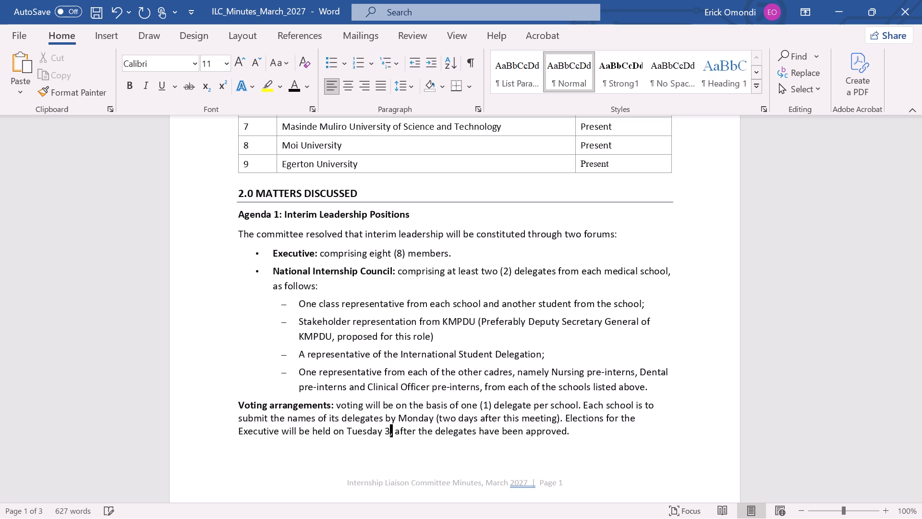
pyautogui.write('rd')
pyautogui.press('space')
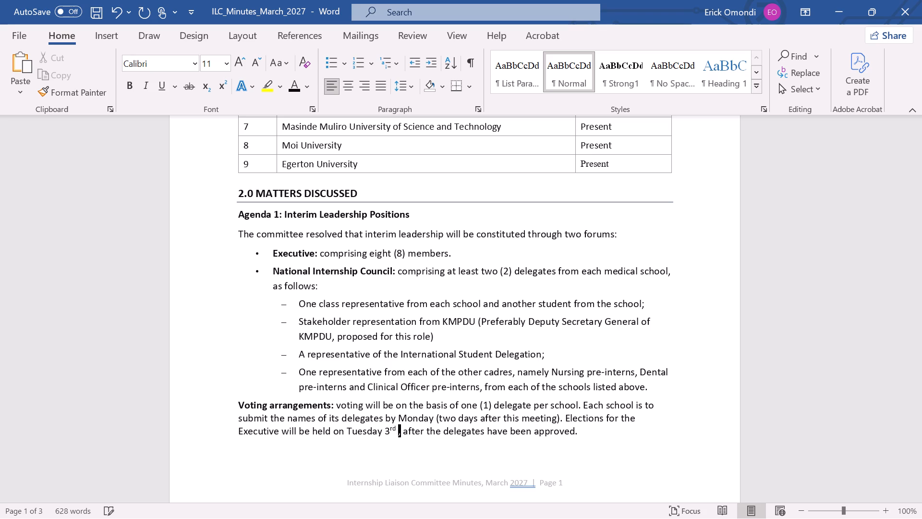
pyautogui.write('emebr')
pyautogui.press('BackSpace')
pyautogui.press('BackSpace')
pyautogui.press('BackSpace')
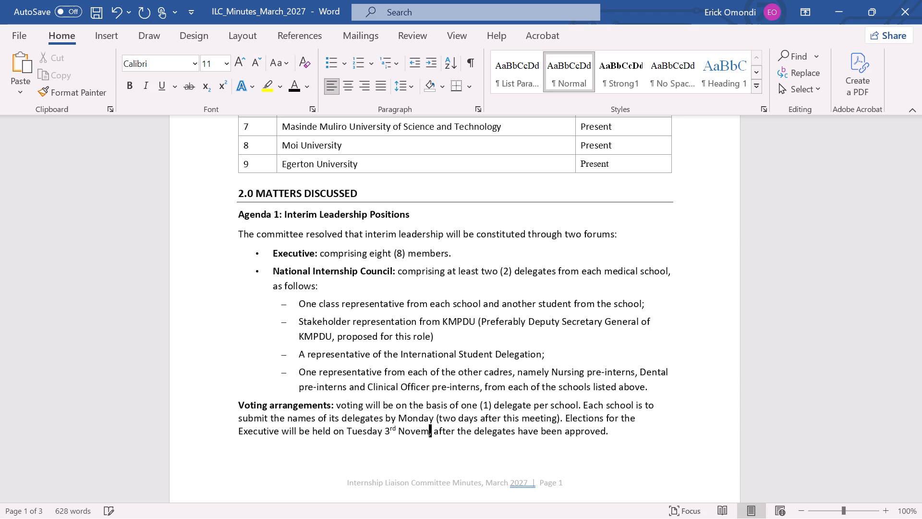
pyautogui.write('ber')
pyautogui.press('space')
pyautogui.write('2026')
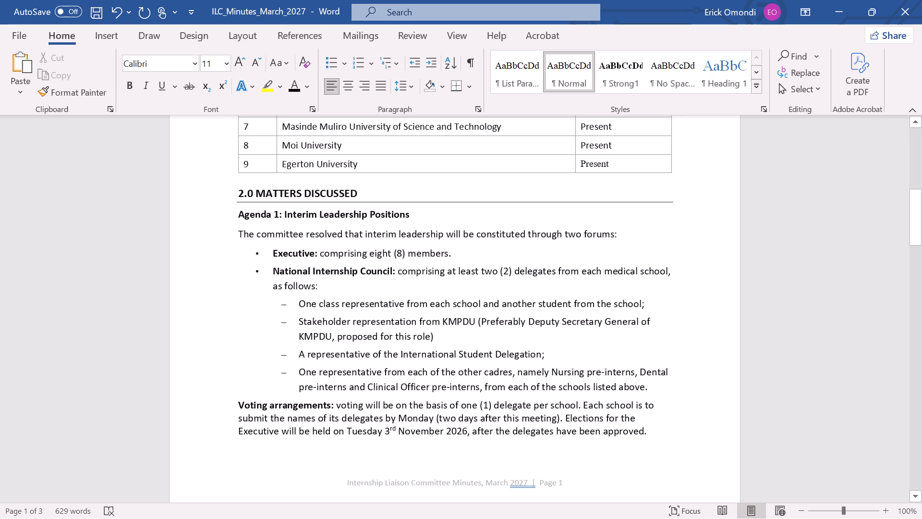
# Change "approved" to "submitted" at the end of the Voting arrangements paragraph.
pyautogui.click(639, 441)
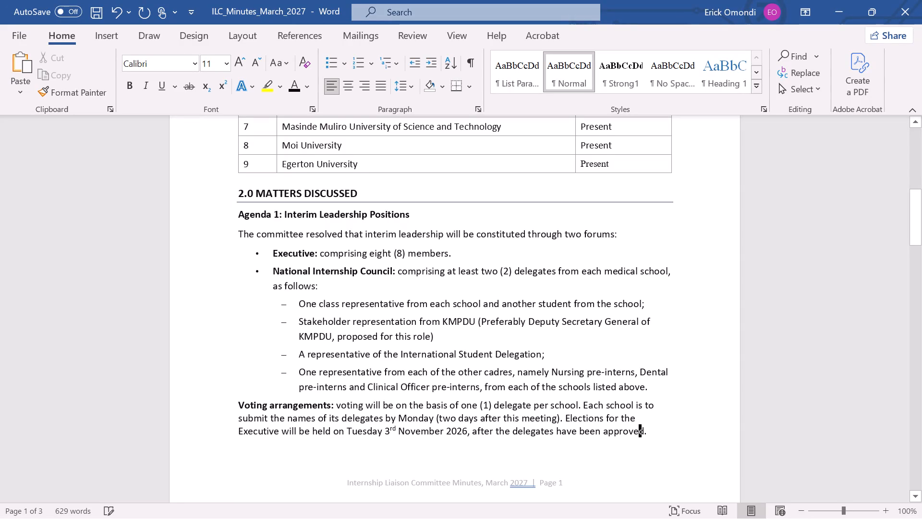
pyautogui.press('BackSpace')
pyautogui.press('BackSpace')
pyautogui.press('BackSpace')
pyautogui.press('BackSpace')
pyautogui.press('BackSpace')
pyautogui.press('BackSpace')
pyautogui.press('BackSpace')
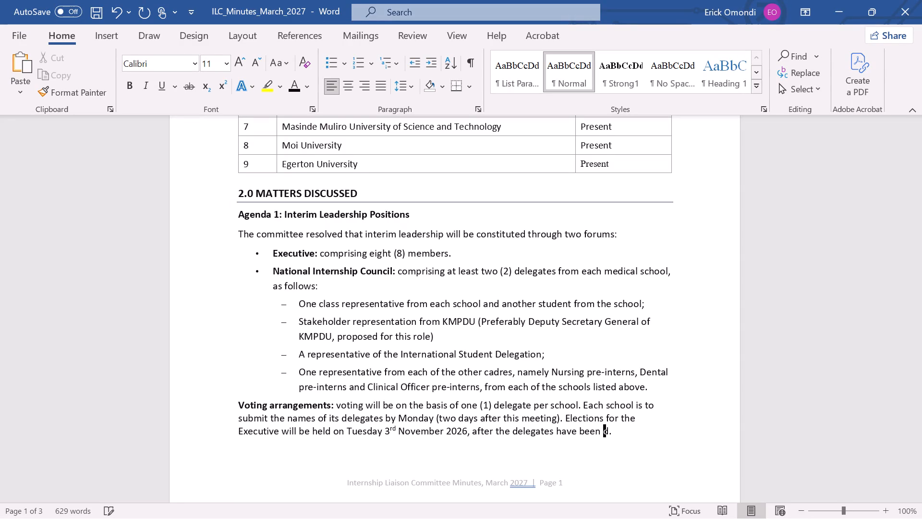
pyautogui.write('submi')
pyautogui.write('tted')
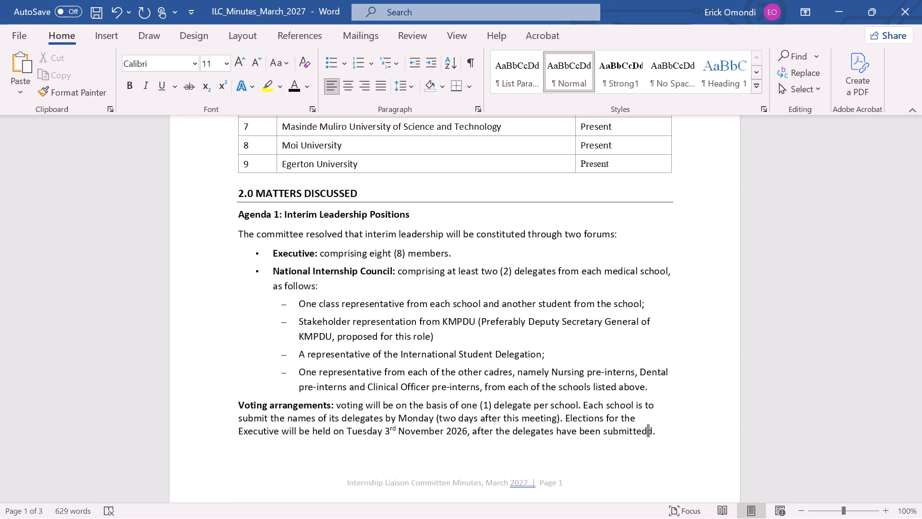
pyautogui.press('Delete')
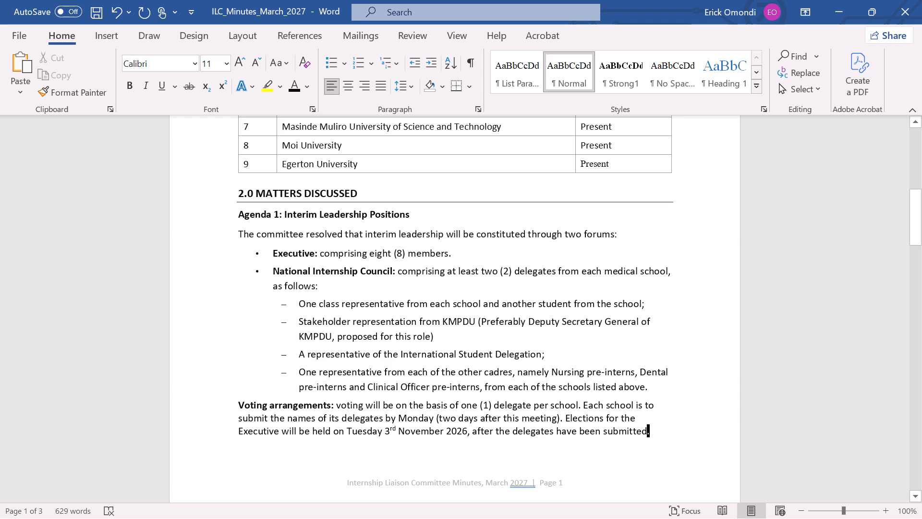
# Insert "names" after "delegates" in the last sentence of the Voting arrangements paragraph.
pyautogui.click(510, 453)
pyautogui.write('nam')
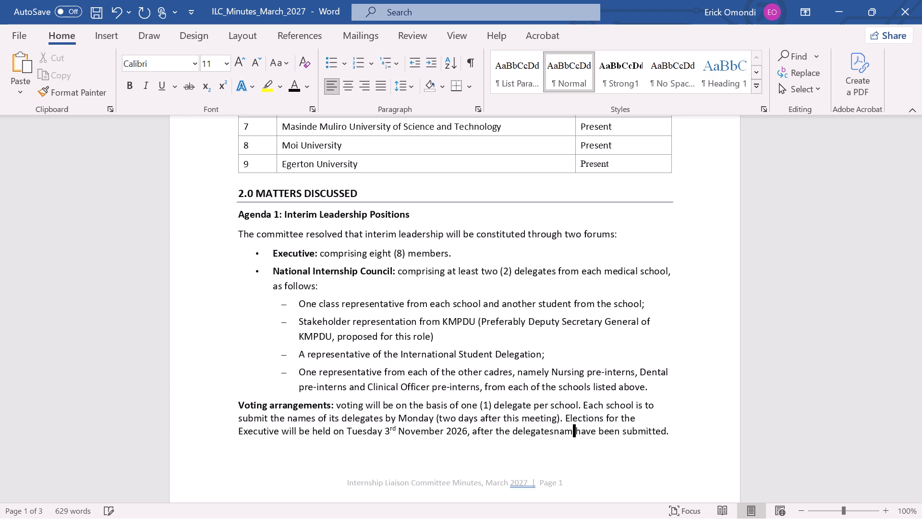
pyautogui.press('BackSpace')
pyautogui.press('BackSpace')
pyautogui.press('BackSpace')
pyautogui.press('space')
pyautogui.write('an')
pyautogui.press('BackSpace')
pyautogui.press('BackSpace')
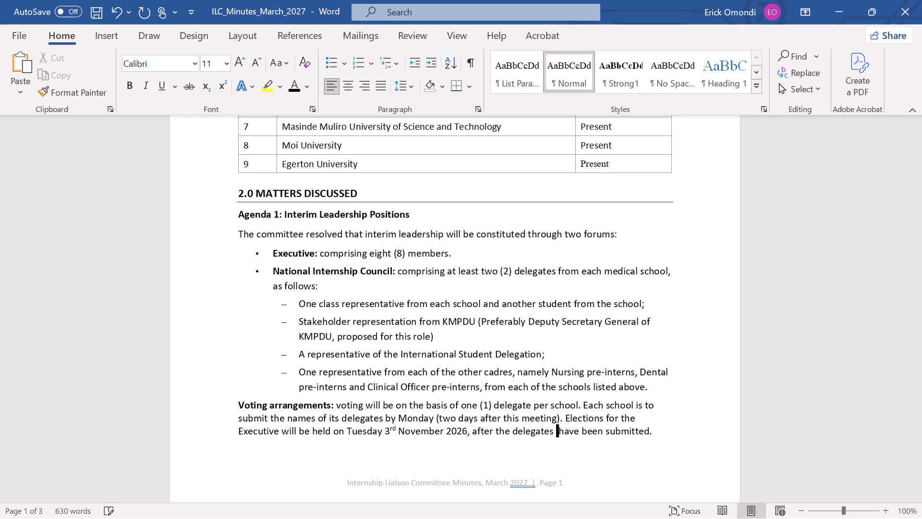
pyautogui.write('names')
pyautogui.press('space')
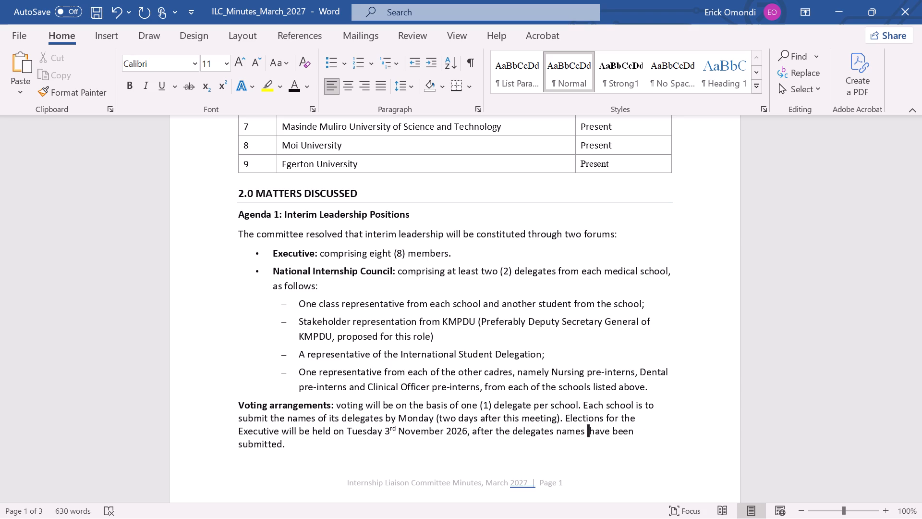
pyautogui.press('BackSpace')
pyautogui.click(508, 443)
# Replace "March 2027" in the page footer with "31st October 2026" and return to the body text.
pyautogui.scroll(-3, 498, 442)
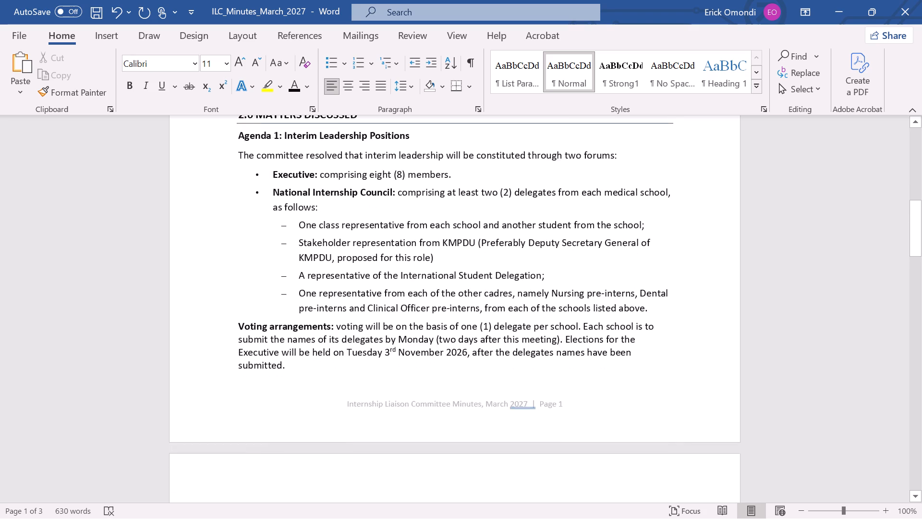
pyautogui.scroll(-3, 471, 447)
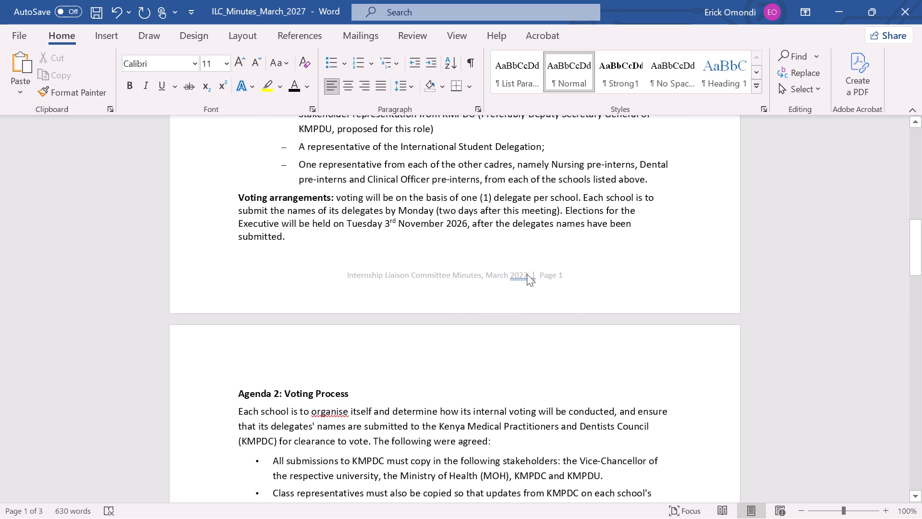
pyautogui.click(527, 274)
pyautogui.click(535, 272)
pyautogui.click(535, 272)
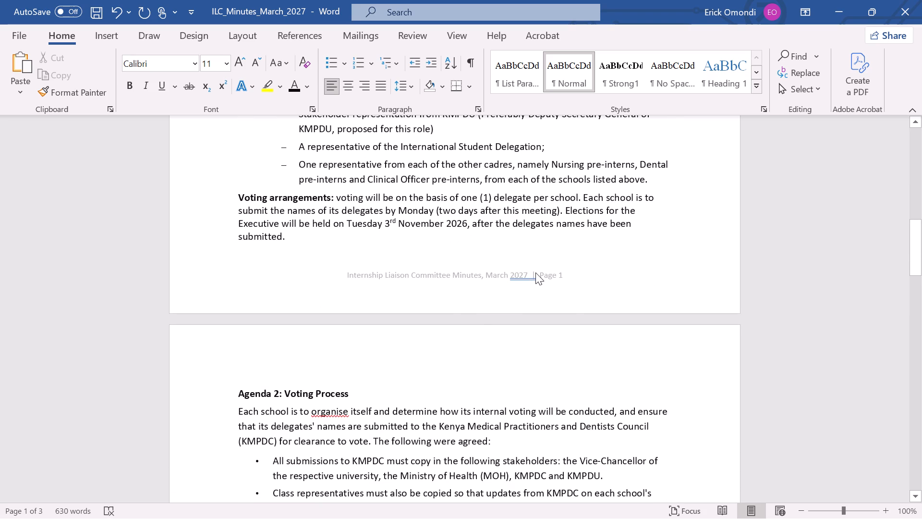
pyautogui.click(531, 271)
pyautogui.doubleClick(524, 277)
pyautogui.click(524, 277)
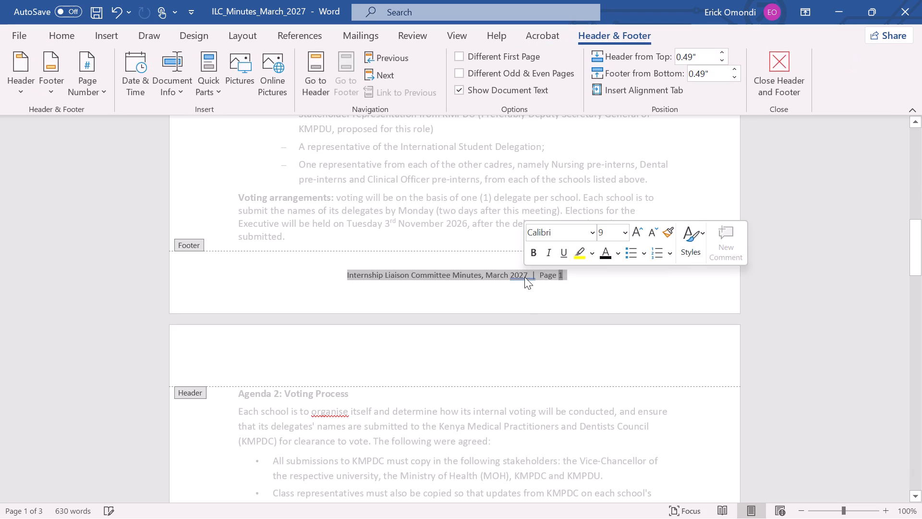
pyautogui.tripleClick(482, 284)
pyautogui.click(504, 281)
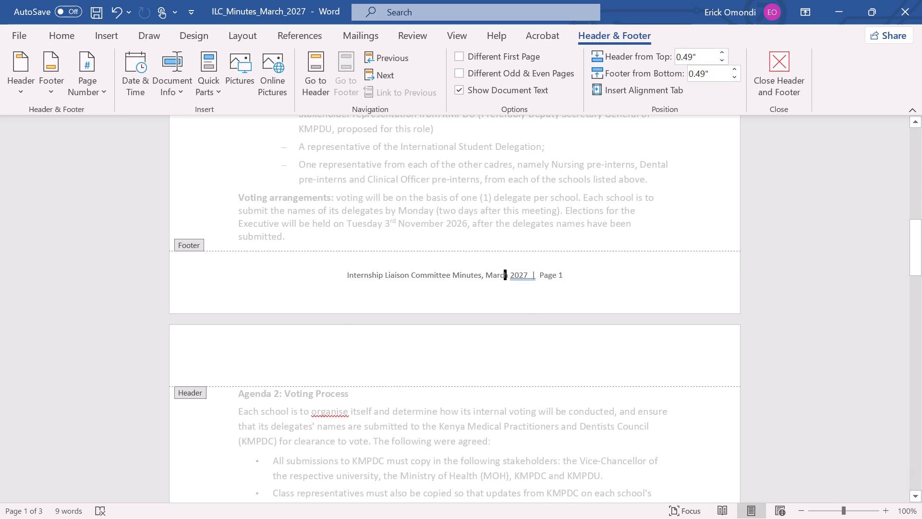
pyautogui.doubleClick(535, 272)
pyautogui.click(530, 273)
pyautogui.press('BackSpace')
pyautogui.press('BackSpace')
pyautogui.press('BackSpace')
pyautogui.press('BackSpace')
pyautogui.press('BackSpace')
pyautogui.press('BackSpace')
pyautogui.press('BackSpace')
pyautogui.press('BackSpace')
pyautogui.press('BackSpace')
pyautogui.press('BackSpace')
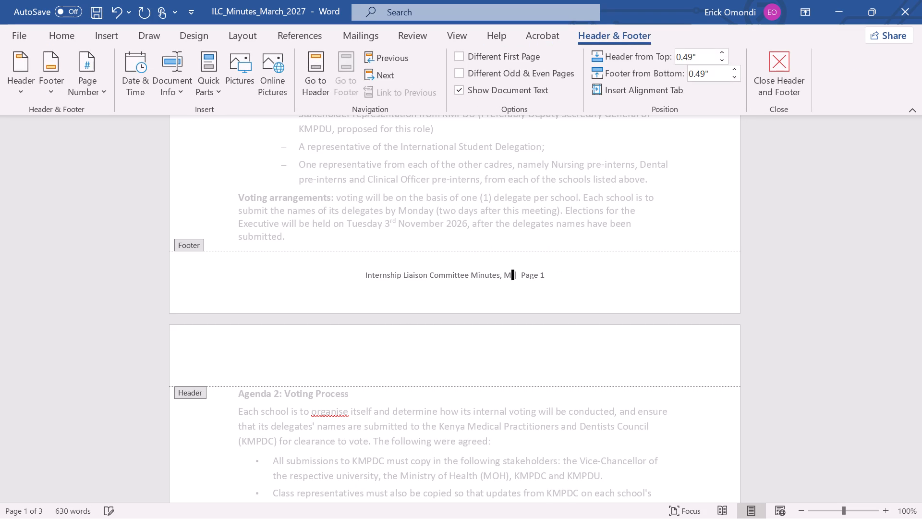
pyautogui.press('BackSpace')
pyautogui.write('31st')
pyautogui.press('space')
pyautogui.write('ctober')
pyautogui.press('space')
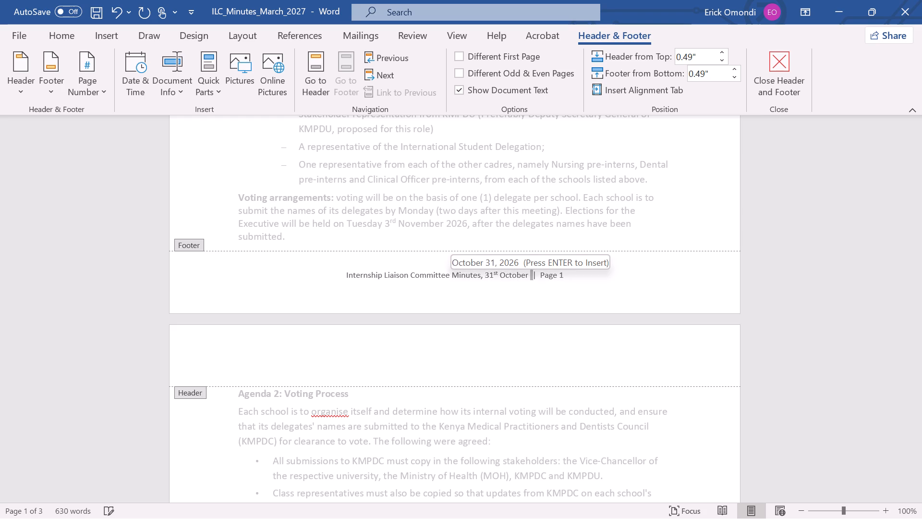
pyautogui.write('2026')
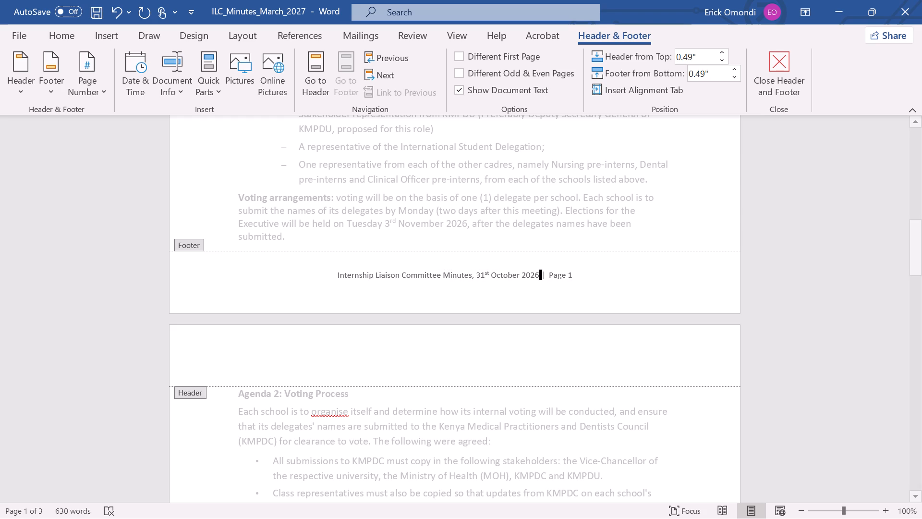
pyautogui.click(364, 426)
pyautogui.doubleClick(485, 183)
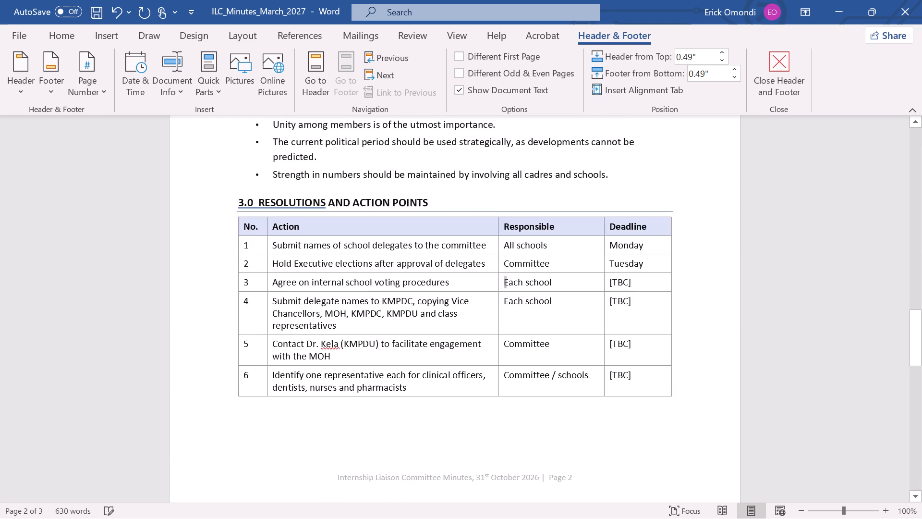
# Change the Agenda 2 heading's title to "Oathing Process".
pyautogui.scroll(15, 468, 206)
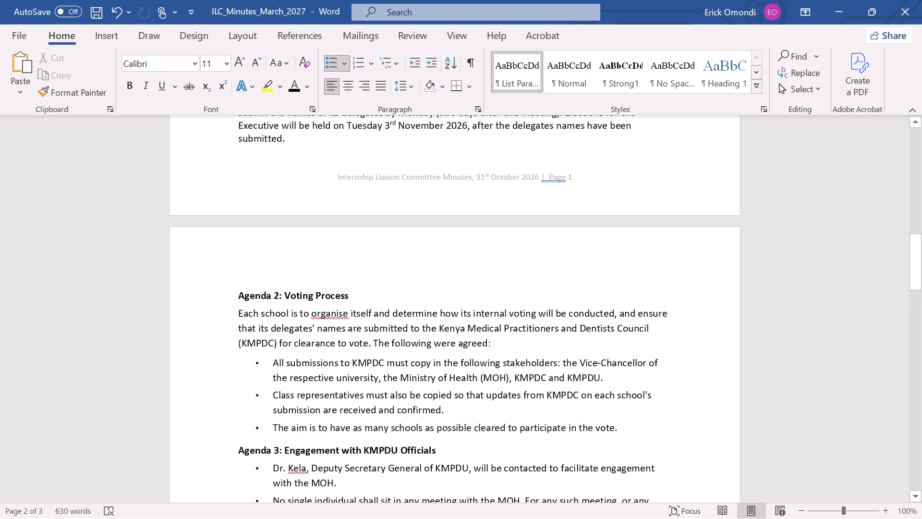
pyautogui.scroll(-5, 406, 339)
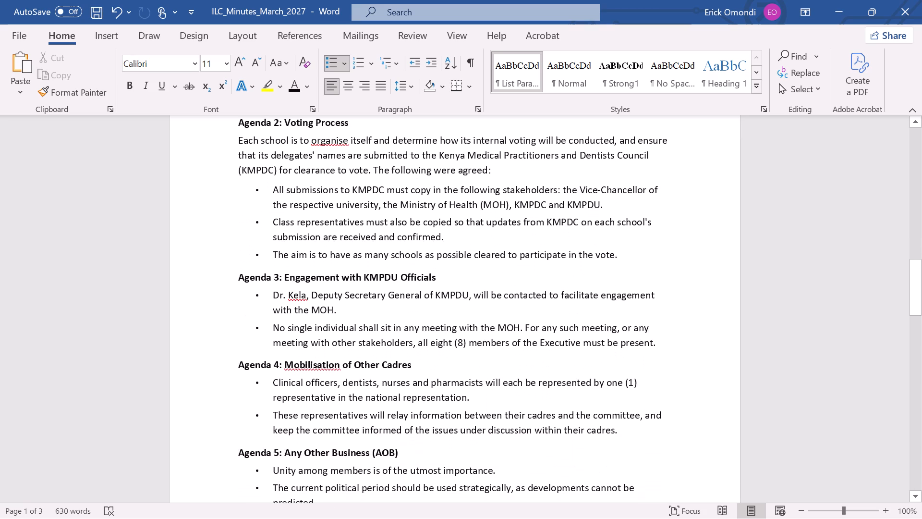
pyautogui.scroll(4, 406, 339)
pyautogui.scroll(-5, 406, 339)
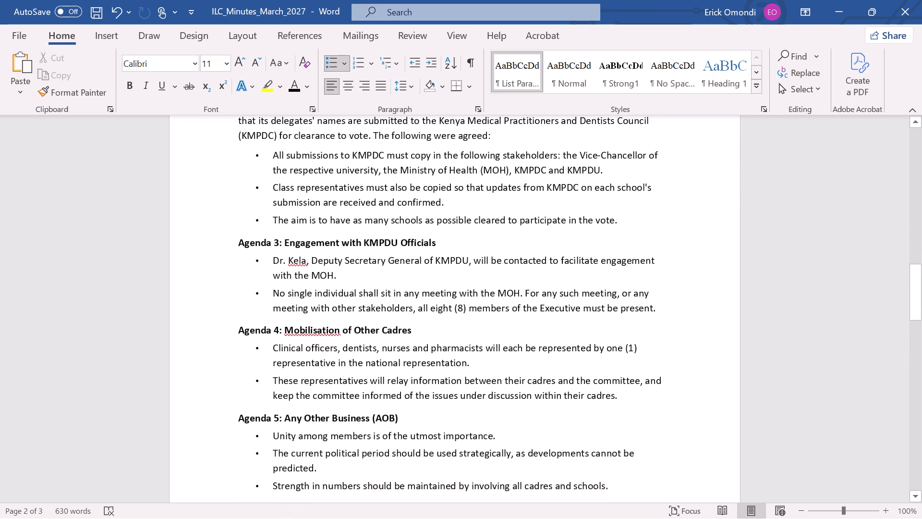
pyautogui.scroll(6, 406, 339)
pyautogui.click(345, 300)
pyautogui.doubleClick(353, 297)
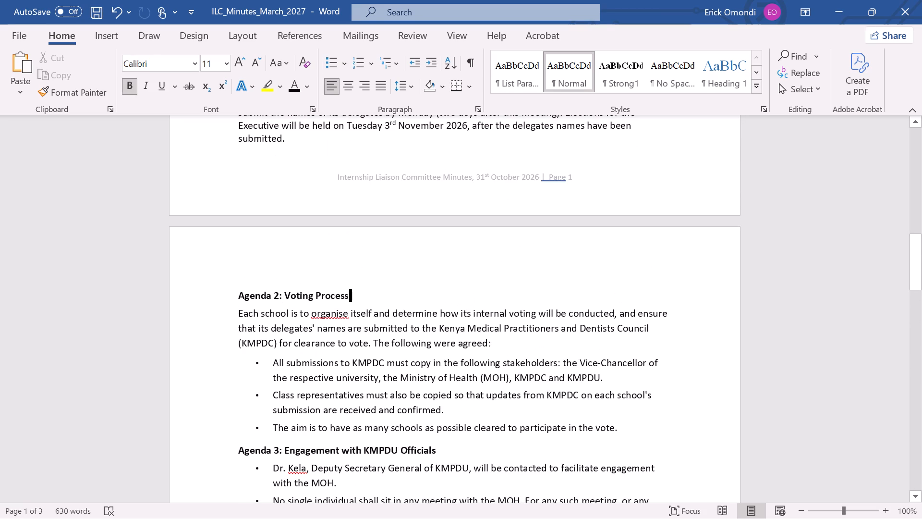
pyautogui.click(353, 297)
pyautogui.press('BackSpace')
pyautogui.press('BackSpace')
pyautogui.press('BackSpace')
pyautogui.press('BackSpace')
pyautogui.press('BackSpace')
pyautogui.press('BackSpace')
pyautogui.press('BackSpace')
pyautogui.press('BackSpace')
pyautogui.press('BackSpace')
pyautogui.press('BackSpace')
pyautogui.press('BackSpace')
pyautogui.press('BackSpace')
pyautogui.press('BackSpace')
pyautogui.press('BackSpace')
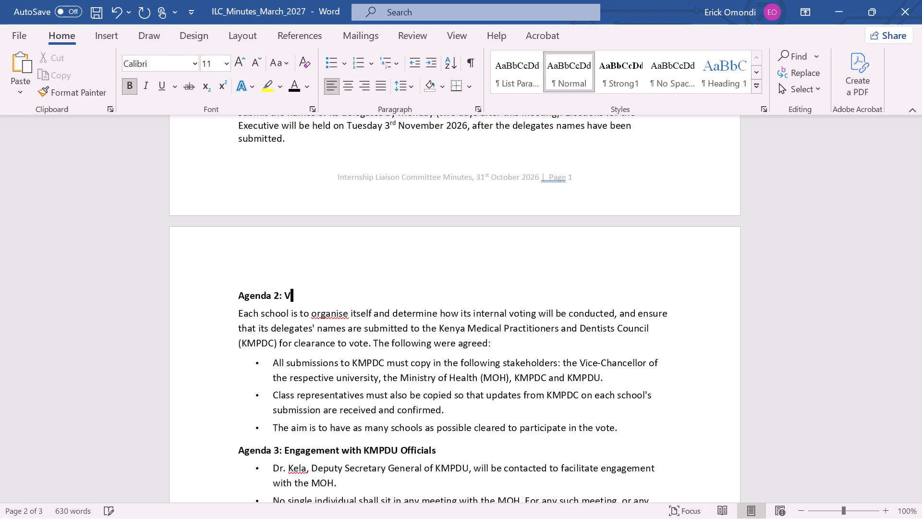
pyautogui.write('athing')
pyautogui.press('space')
pyautogui.write('rocess')
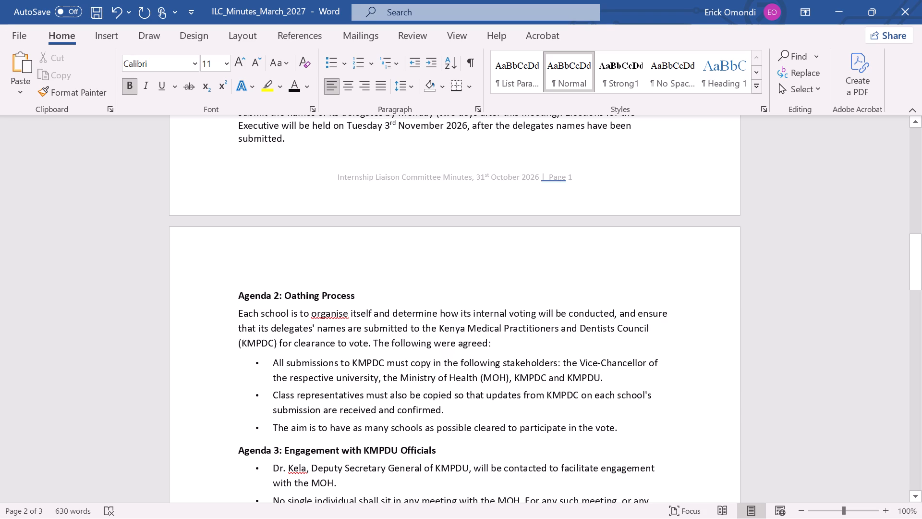
# Delete the opening sentence about each school's internal voting and KMPDC clearance under Agenda 2, keeping "The following were agreed:".
pyautogui.moveTo(374, 345); pyautogui.dragTo(356, 341)
pyautogui.moveTo(356, 341); pyautogui.dragTo(223, 302)
pyautogui.click(223, 302)
pyautogui.click(237, 314)
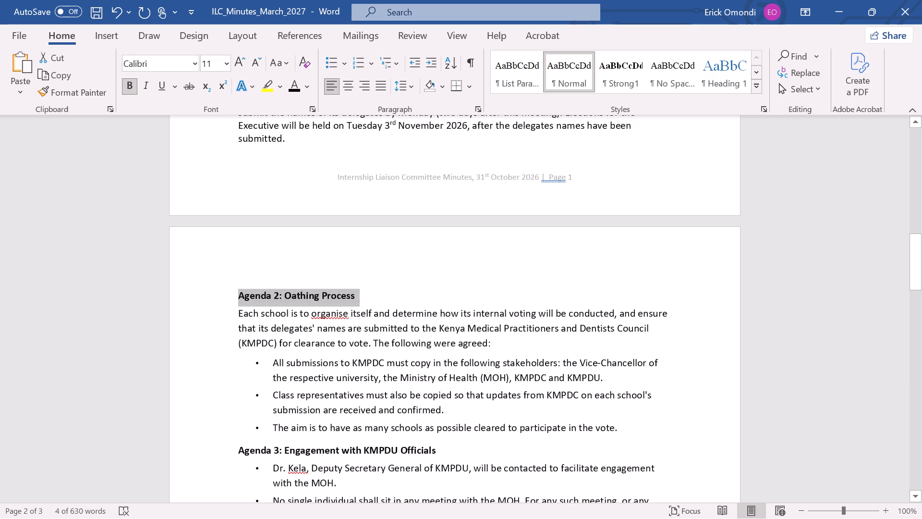
pyautogui.moveTo(237, 314); pyautogui.dragTo(369, 344)
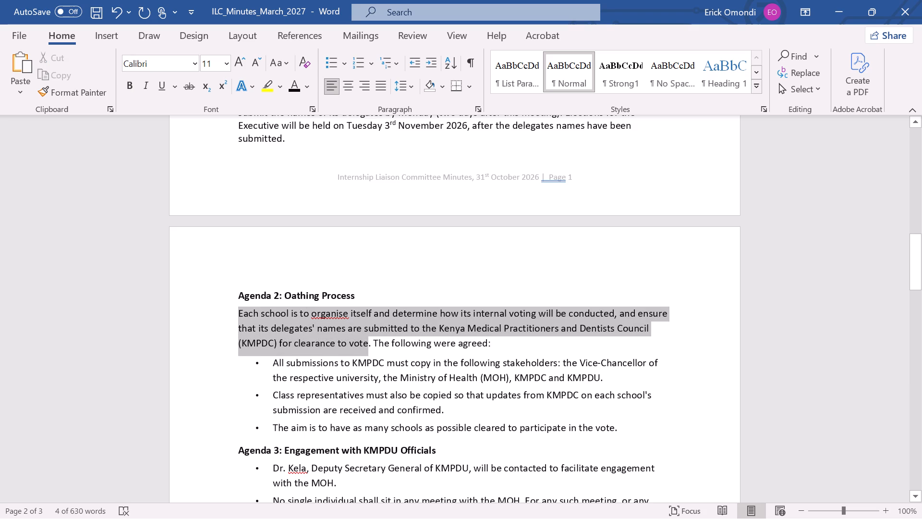
pyautogui.moveTo(369, 344); pyautogui.dragTo(371, 344)
pyautogui.press('BackSpace')
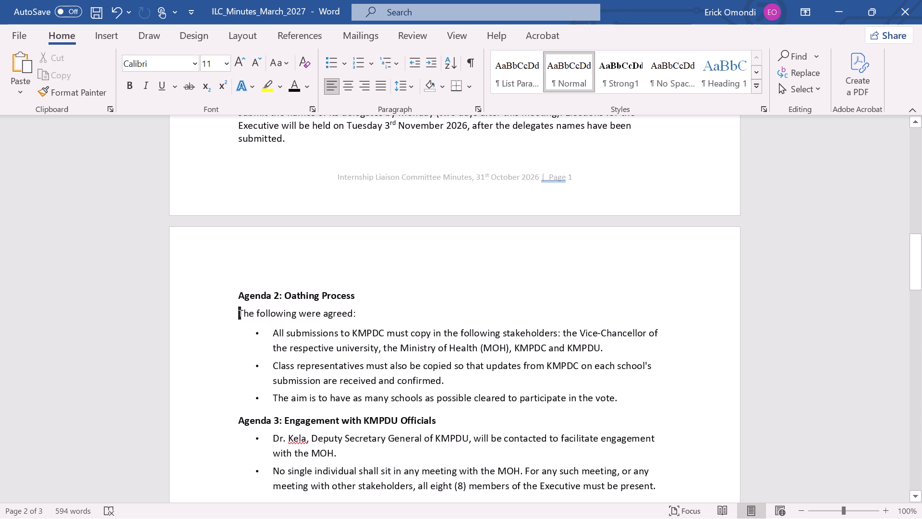
# Delete "KMPDC" from the list of stakeholders to be copied in the first Agenda 2 bullet.
pyautogui.click(336, 333)
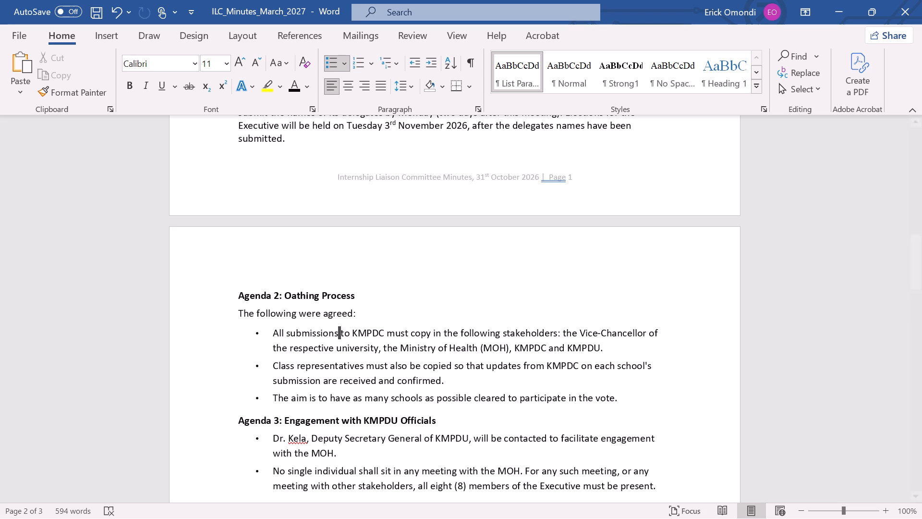
pyautogui.click(548, 345)
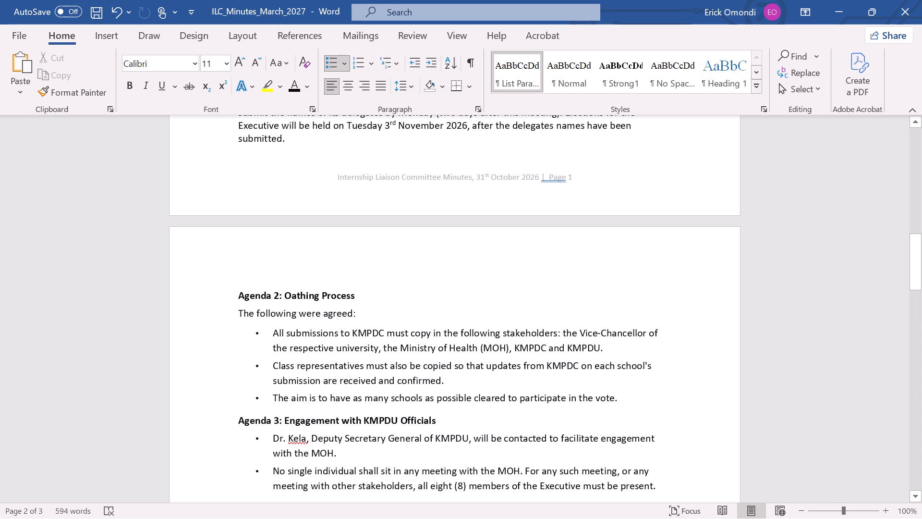
pyautogui.press('BackSpace')
pyautogui.press('BackSpace')
pyautogui.press('BackSpace')
pyautogui.press('BackSpace')
pyautogui.press('BackSpace')
pyautogui.press('BackSpace')
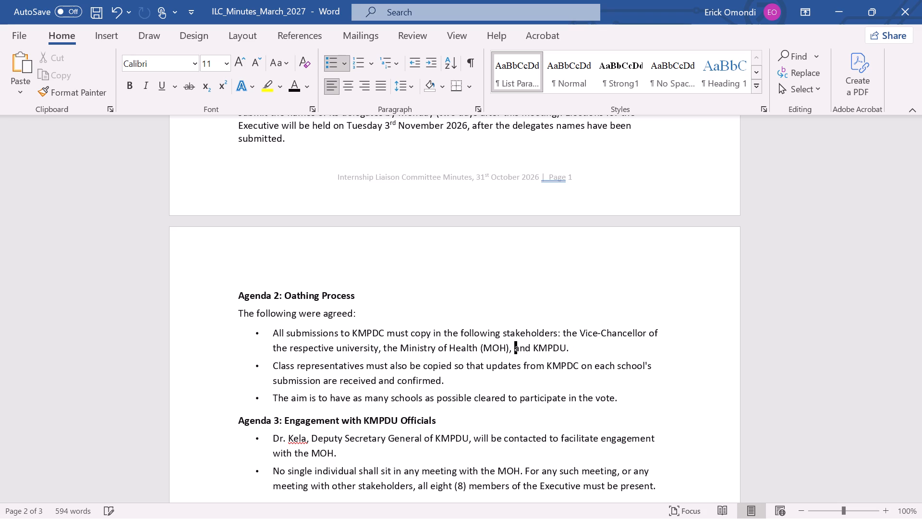
# Add "and the class representative's email address." after "KMPDU" at the end of the first Agenda 2 bullet.
pyautogui.click(572, 351)
pyautogui.press('BackSpace')
pyautogui.press('space')
pyautogui.write('ans')
pyautogui.press('space')
pyautogui.press('BackSpace')
pyautogui.press('BackSpace')
pyautogui.write('d the classrepresentative')
pyautogui.press('space')
pyautogui.press('BackSpace')
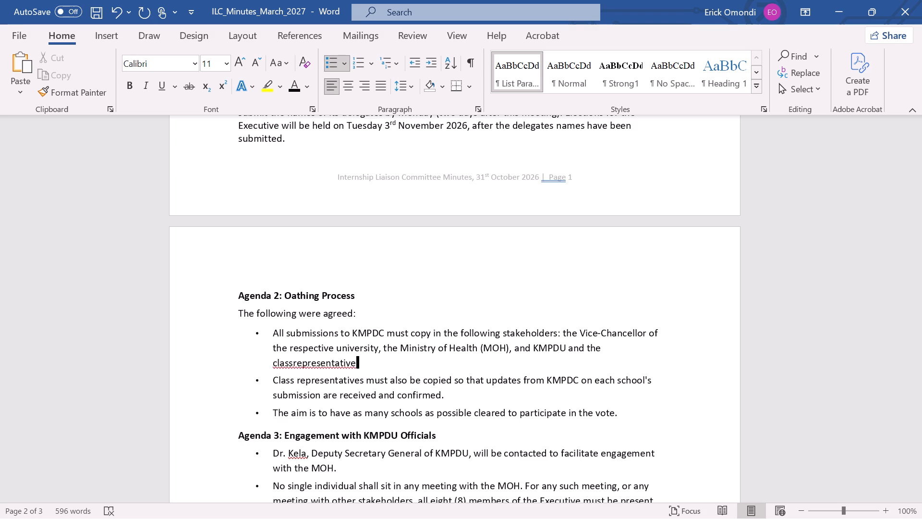
pyautogui.write("'s email")
pyautogui.press('space')
pyautogui.write('address.')
pyautogui.press('space')
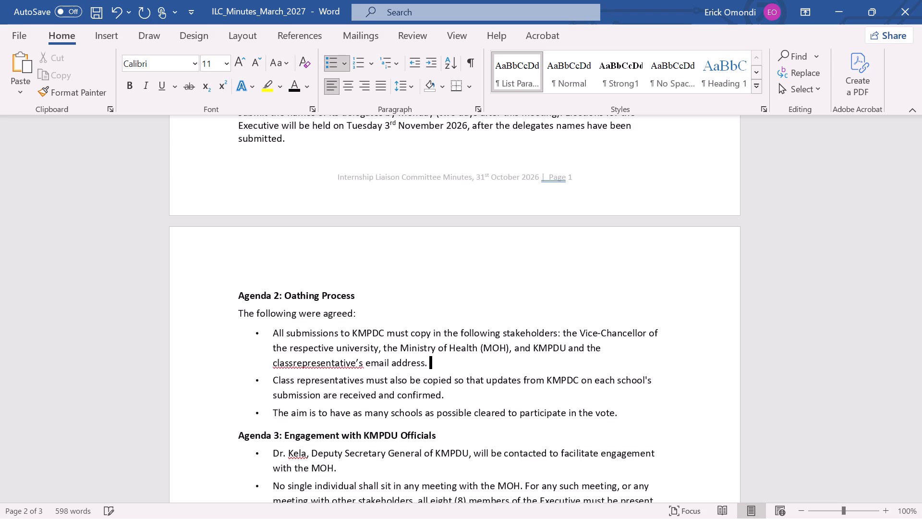
pyautogui.click(301, 365)
pyautogui.rightClick(301, 365)
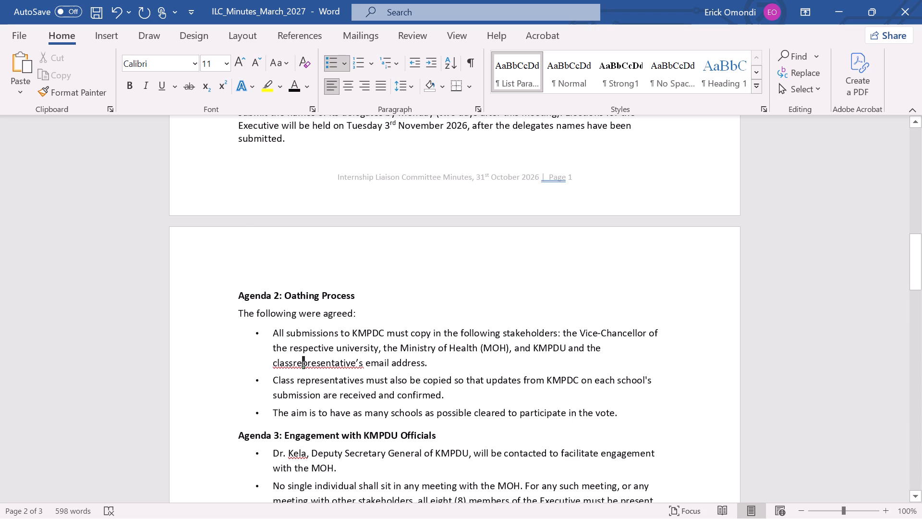
pyautogui.click(316, 100)
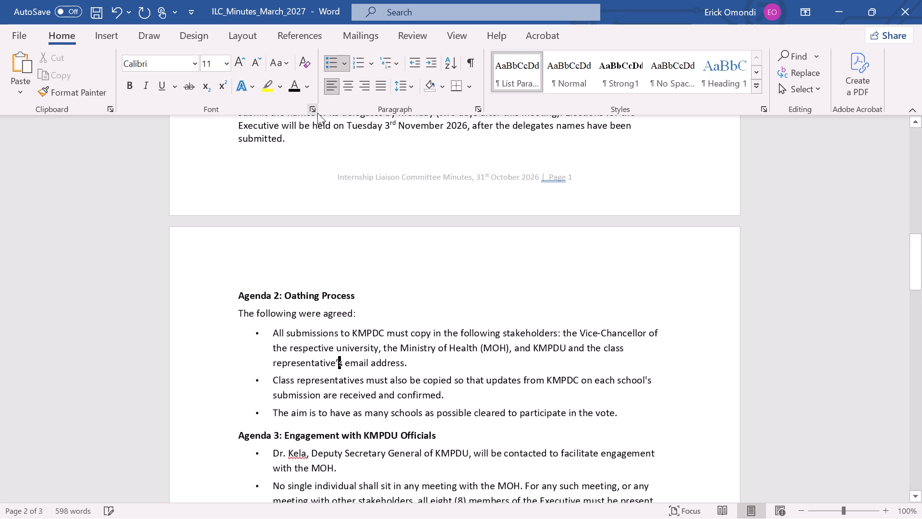
pyautogui.click(338, 332)
# Insert "of official list of cleared students by the university" after "All submissions" in the first Agenda 2 bullet.
pyautogui.press('space')
pyautogui.write('of f')
pyautogui.press('BackSpace')
pyautogui.write('official')
pyautogui.press('space')
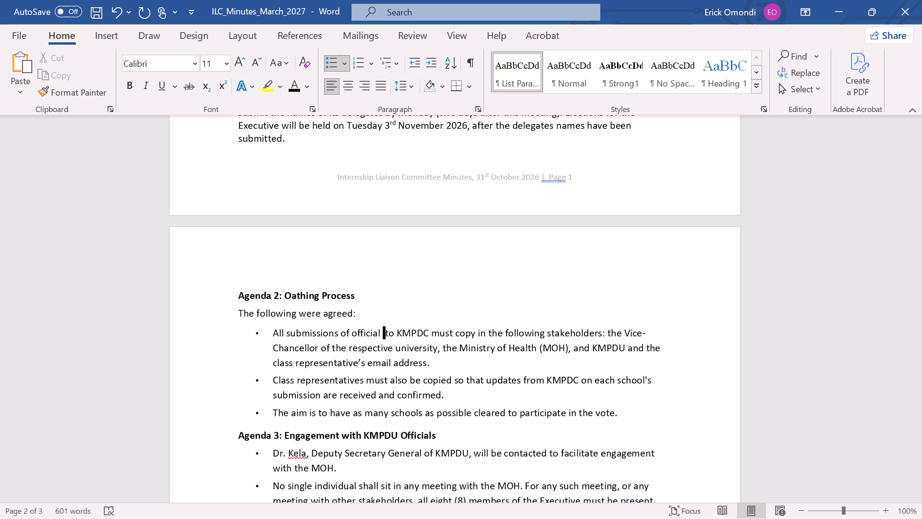
pyautogui.write('list of')
pyautogui.press('space')
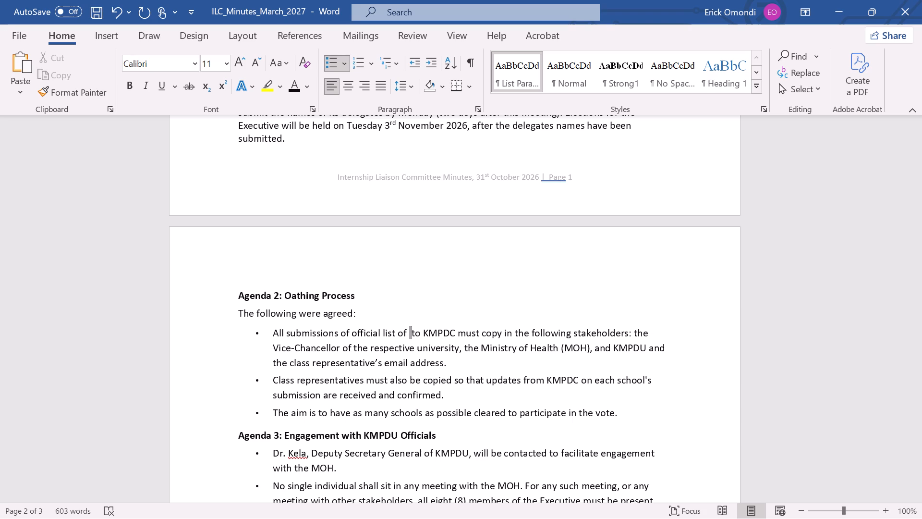
pyautogui.write('dtu')
pyautogui.press('BackSpace')
pyautogui.press('BackSpace')
pyautogui.press('BackSpace')
pyautogui.write('students that')
pyautogui.press('BackSpace')
pyautogui.press('BackSpace')
pyautogui.press('BackSpace')
pyautogui.press('BackSpace')
pyautogui.press('BackSpace')
pyautogui.press('BackSpace')
pyautogui.press('BackSpace')
pyautogui.press('BackSpace')
pyautogui.press('BackSpace')
pyautogui.press('BackSpace')
pyautogui.press('BackSpace')
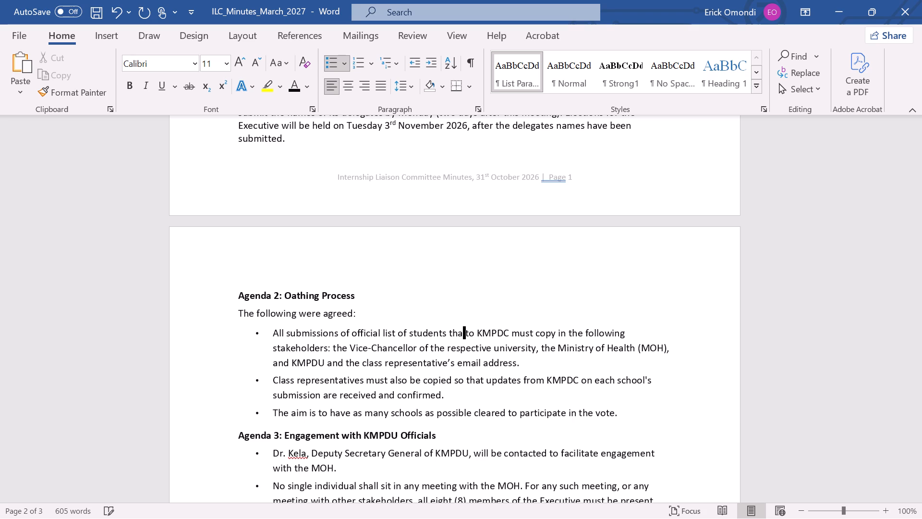
pyautogui.press('BackSpace')
pyautogui.press('BackSpace')
pyautogui.write('cleared studets')
pyautogui.press('space')
pyautogui.press('BackSpace')
pyautogui.press('BackSpace')
pyautogui.press('BackSpace')
pyautogui.write('nts by the')
pyautogui.press('space')
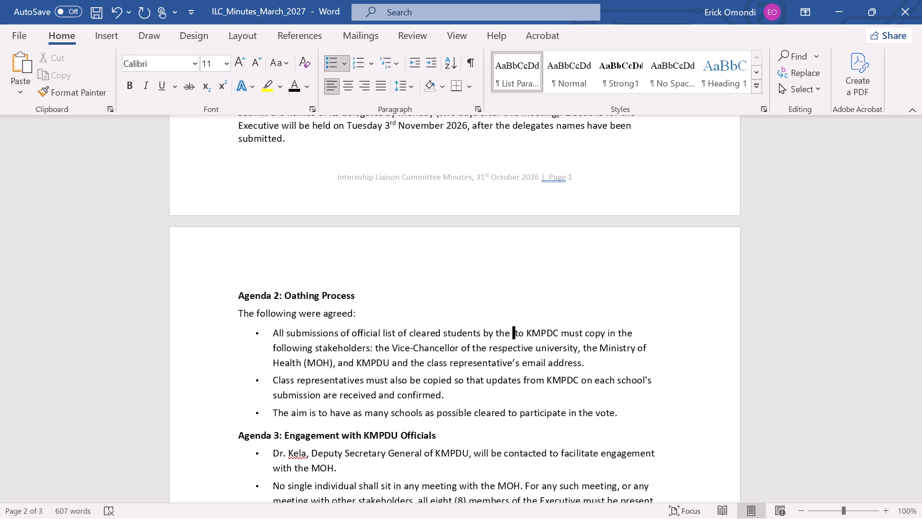
pyautogui.write('university')
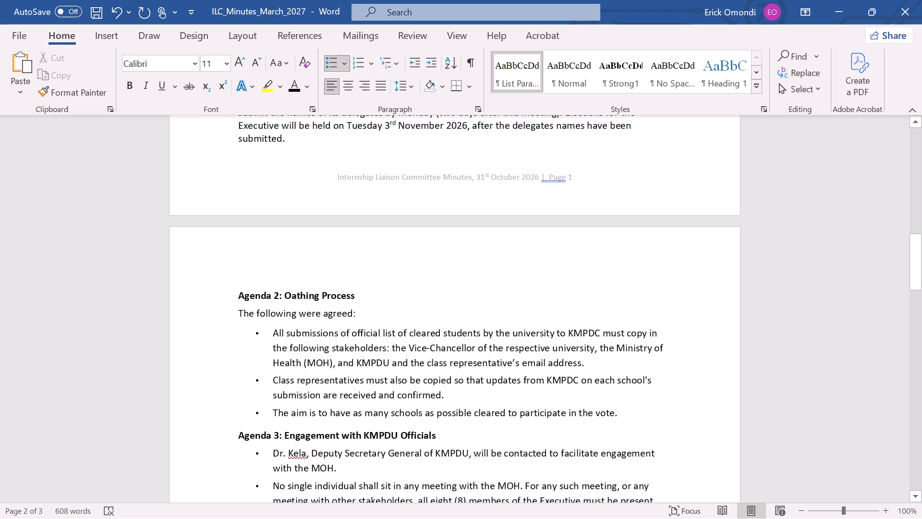
# End the first Agenda 2 bullet with a period after "KMPDU", deleting "and the class representative's email address.".
pyautogui.click(389, 363)
pyautogui.press('.')
pyautogui.press('Delete')
pyautogui.press('Delete')
pyautogui.press('Delete')
pyautogui.press('Delete')
pyautogui.press('Delete')
pyautogui.press('Delete')
pyautogui.press('Delete')
pyautogui.press('Delete')
pyautogui.press('Delete')
pyautogui.press('Delete')
pyautogui.press('Delete')
pyautogui.press('Delete')
pyautogui.press('Delete')
pyautogui.press('Delete')
pyautogui.press('Delete')
pyautogui.press('Delete')
pyautogui.press('Delete')
pyautogui.press('Delete')
pyautogui.press('Delete')
pyautogui.press('Delete')
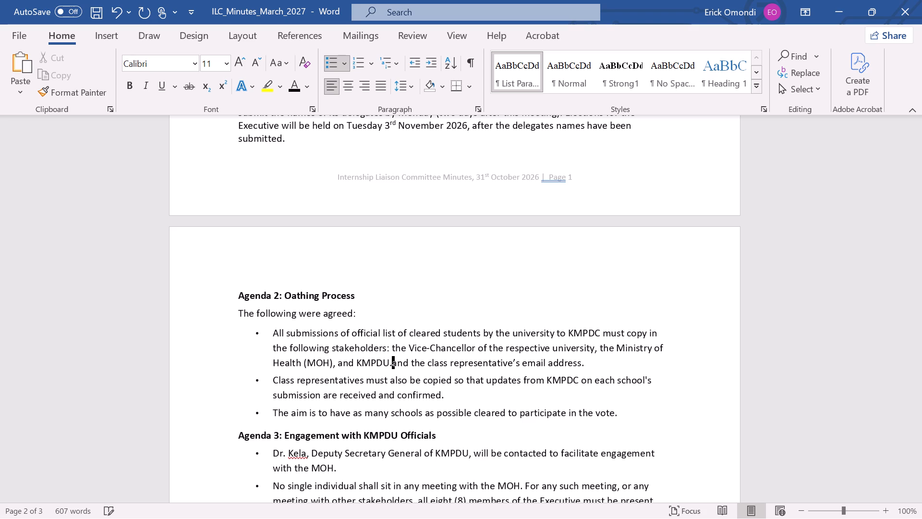
pyautogui.press('Delete')
pyautogui.press('Delete')
pyautogui.press('Delete')
pyautogui.press('Delete')
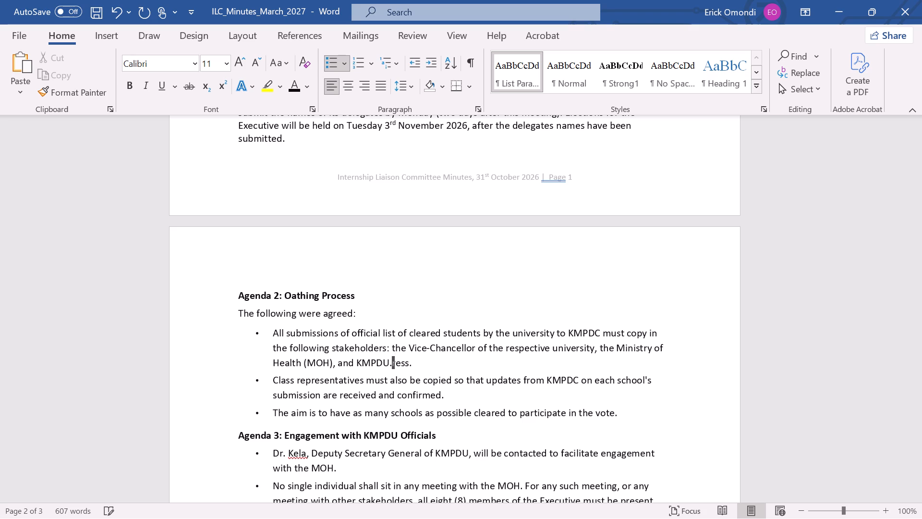
pyautogui.press('Delete')
pyautogui.press('Delete')
pyautogui.press('Delete')
pyautogui.press('Delete')
pyautogui.press('Delete')
# Replace the third Agenda 2 bullet's text after "The aim is to" with "mobilize the schools to ensure that their names are with the KMPDC".
pyautogui.doubleClick(621, 417)
pyautogui.press('BackSpace')
pyautogui.press('BackSpace')
pyautogui.press('BackSpace')
pyautogui.press('BackSpace')
pyautogui.press('BackSpace')
pyautogui.press('BackSpace')
pyautogui.press('BackSpace')
pyautogui.press('BackSpace')
pyautogui.press('BackSpace')
pyautogui.press('BackSpace')
pyautogui.press('BackSpace')
pyautogui.press('BackSpace')
pyautogui.press('BackSpace')
pyautogui.press('BackSpace')
pyautogui.press('BackSpace')
pyautogui.press('BackSpace')
pyautogui.press('BackSpace')
pyautogui.press('BackSpace')
pyautogui.press('BackSpace')
pyautogui.press('BackSpace')
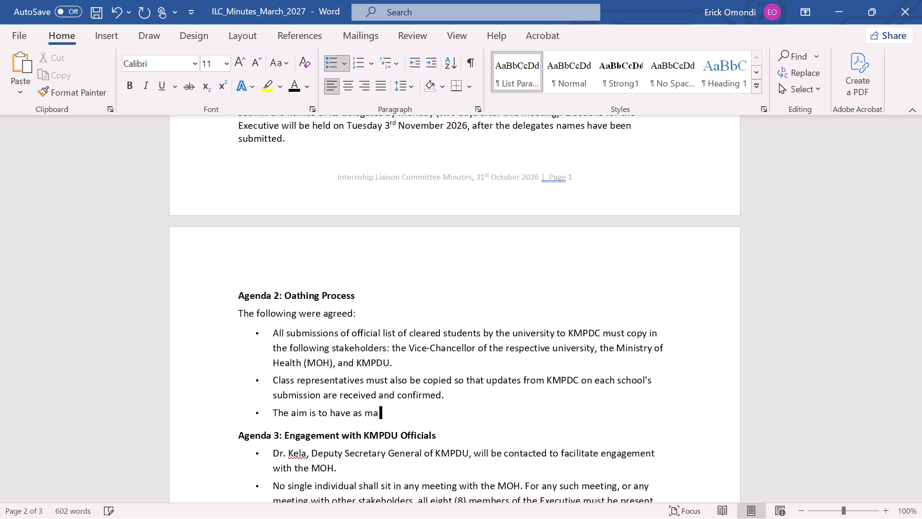
pyautogui.press('BackSpace')
pyautogui.press('BackSpace')
pyautogui.press('BackSpace')
pyautogui.press('BackSpace')
pyautogui.press('BackSpace')
pyautogui.press('BackSpace')
pyautogui.press('BackSpace')
pyautogui.press('BackSpace')
pyautogui.press('BackSpace')
pyautogui.press('BackSpace')
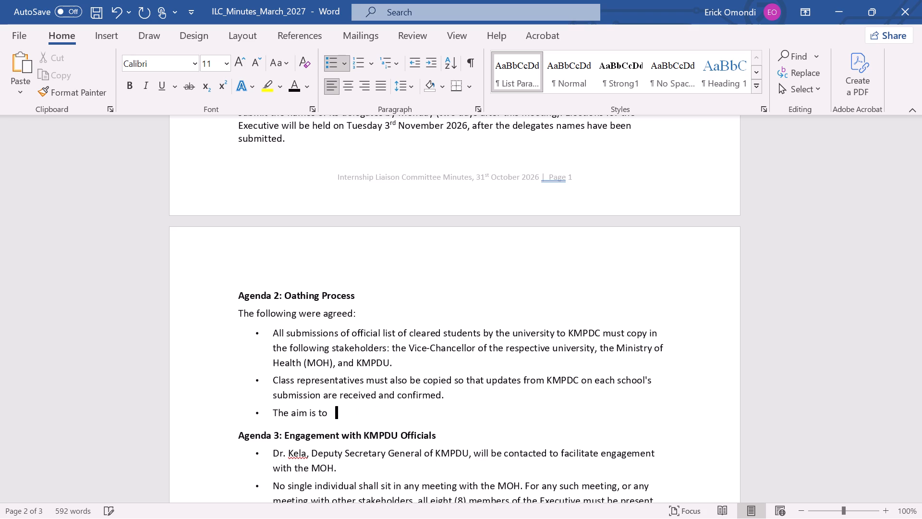
pyautogui.press('BackSpace')
pyautogui.press('space')
pyautogui.write('grouo')
pyautogui.press('space')
pyautogui.press('BackSpace')
pyautogui.press('BackSpace')
pyautogui.write('p')
pyautogui.press('space')
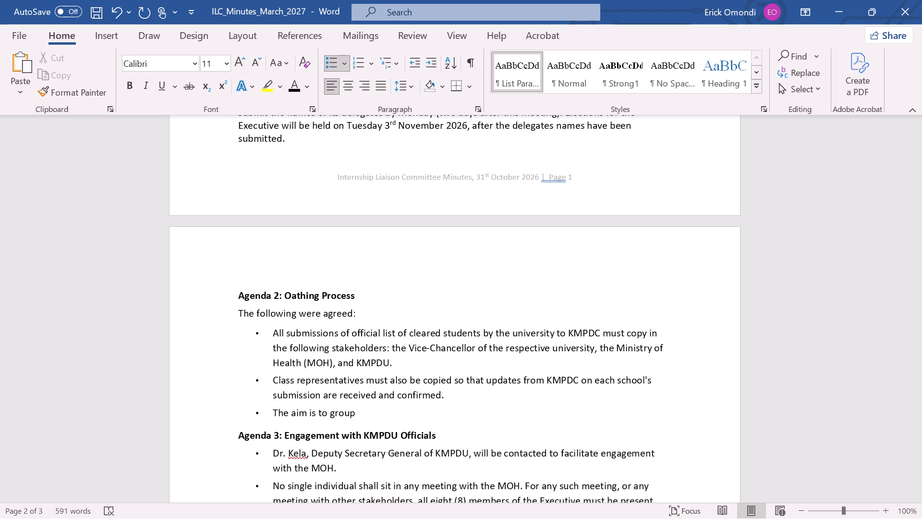
pyautogui.press('BackSpace')
pyautogui.press('BackSpace')
pyautogui.press('BackSpace')
pyautogui.press('BackSpace')
pyautogui.press('BackSpace')
pyautogui.press('BackSpace')
pyautogui.write('mobilize the schools to ensure that tha')
pyautogui.press('BackSpace')
pyautogui.write('eir naes ar')
pyautogui.press('BackSpace')
pyautogui.press('BackSpace')
pyautogui.press('BackSpace')
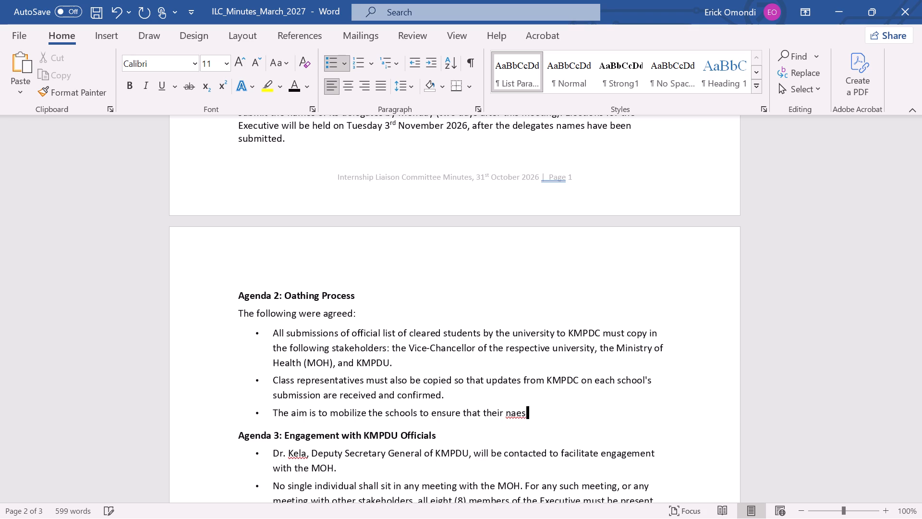
pyautogui.press('BackSpace')
pyautogui.press('BackSpace')
pyautogui.write('mes are with the')
pyautogui.press('space')
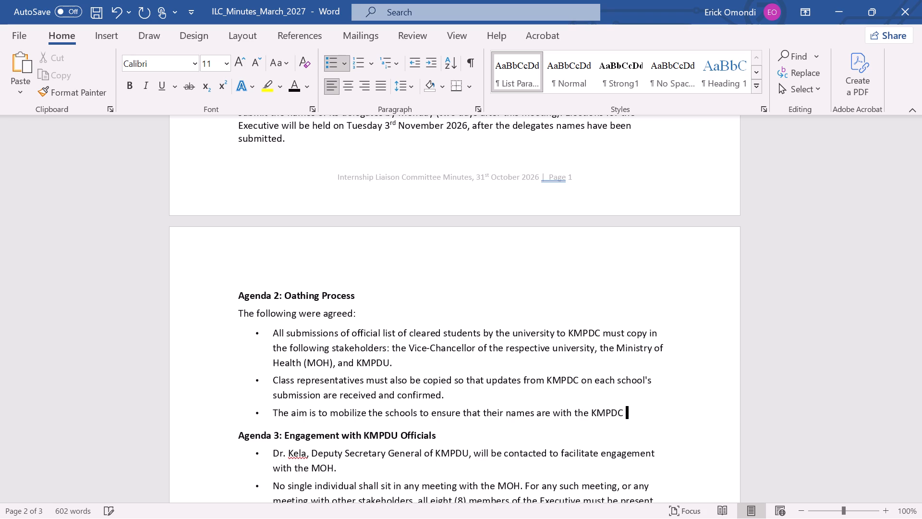
# Continue the third Agenda 2 bullet with "to help us with planning for an online oathing process for the schools that have already finished".
pyautogui.write('to hep')
pyautogui.press('BackSpace')
pyautogui.write('lp us with planning for an onl')
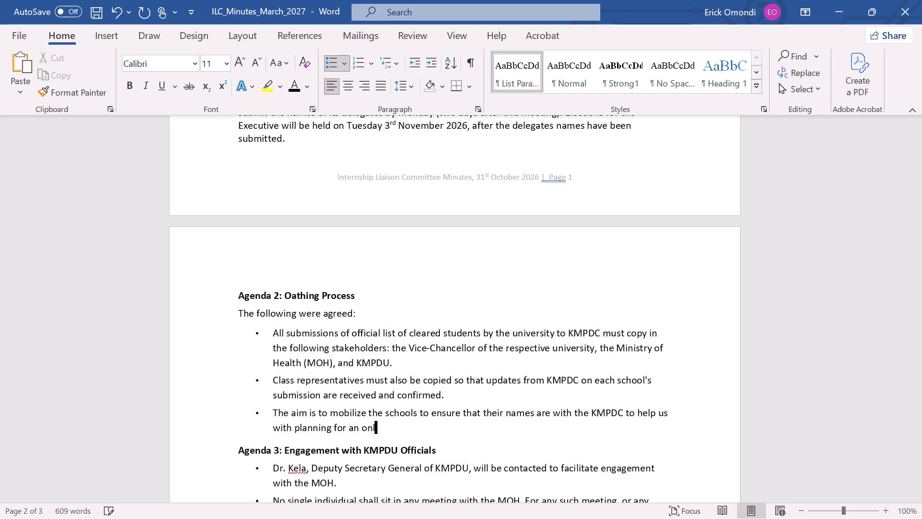
pyautogui.write('ine oathing por')
pyautogui.press('BackSpace')
pyautogui.press('BackSpace')
pyautogui.write('rocess for the schools that have already finishied')
pyautogui.press('space')
pyautogui.press('BackSpace')
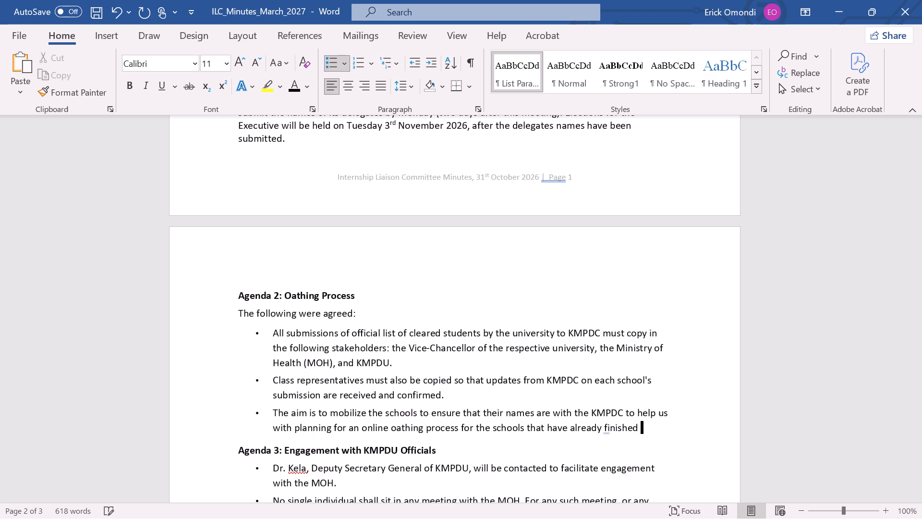
# Finish the third Agenda 2 bullet with "and cleared by their respective universities.".
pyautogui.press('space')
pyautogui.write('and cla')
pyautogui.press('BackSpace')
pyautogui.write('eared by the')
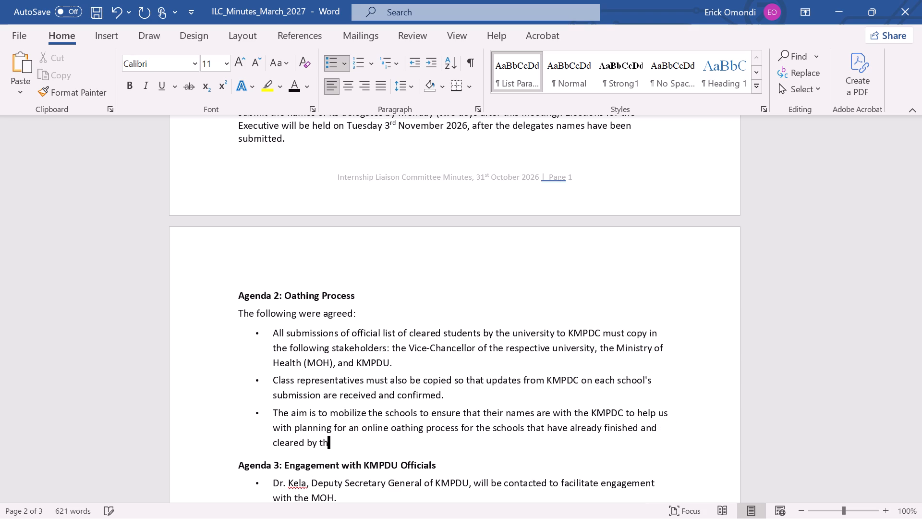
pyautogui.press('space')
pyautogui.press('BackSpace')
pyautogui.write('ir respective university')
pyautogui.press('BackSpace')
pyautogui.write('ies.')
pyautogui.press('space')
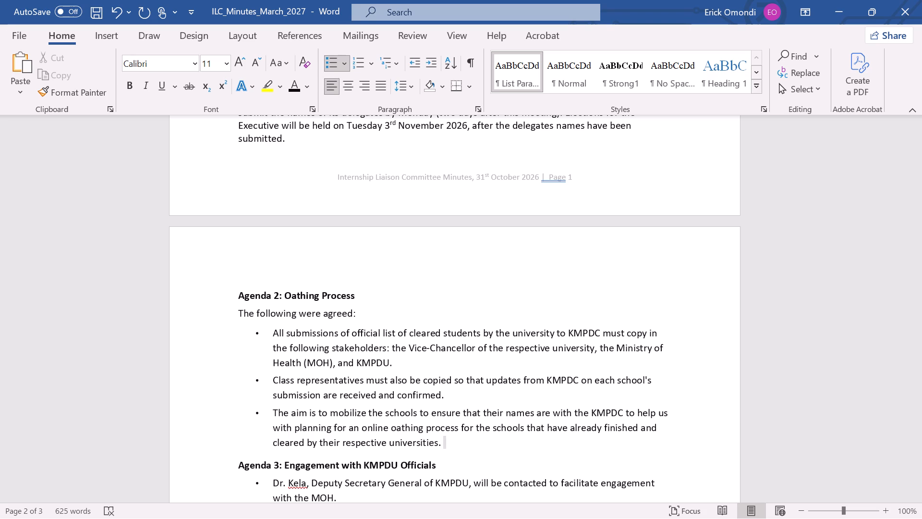
# Delete the doctor's title and name before "Deputy Secretary General of KMPDU" in the first Agenda 3 bullet.
pyautogui.scroll(-1, 499, 441)
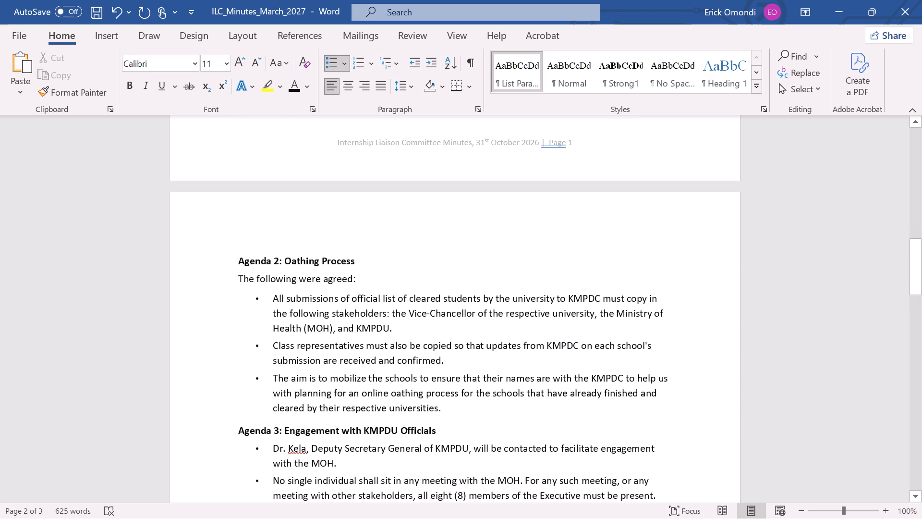
pyautogui.doubleClick(313, 451)
pyautogui.doubleClick(313, 451)
pyautogui.click(313, 451)
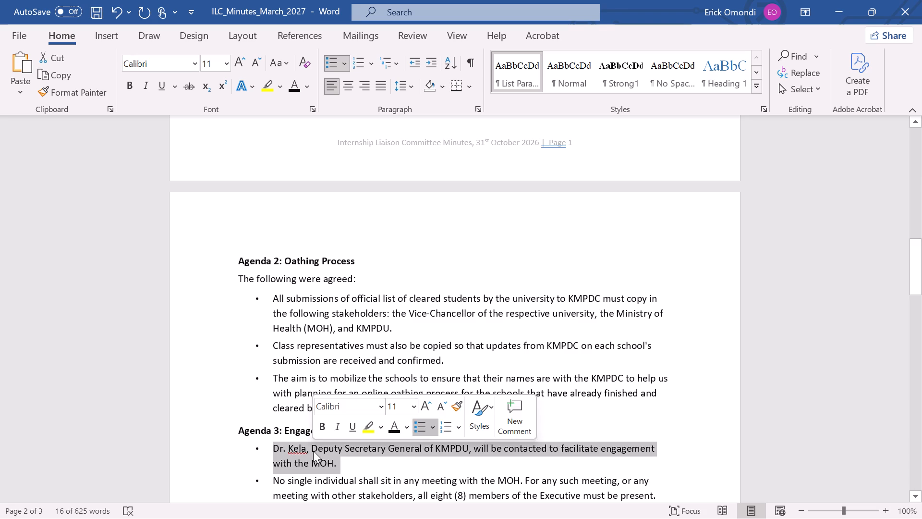
pyautogui.click(310, 446)
pyautogui.press('BackSpace')
pyautogui.press('BackSpace')
pyautogui.press('BackSpace')
pyautogui.press('BackSpace')
pyautogui.press('BackSpace')
pyautogui.press('BackSpace')
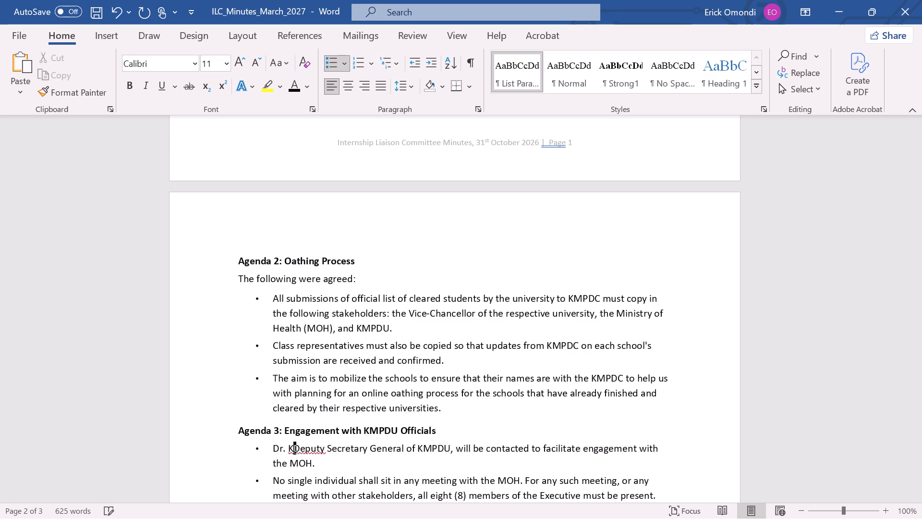
pyautogui.press('BackSpace')
pyautogui.press('BackSpace')
pyautogui.press('BackSpace')
pyautogui.press('BackSpace')
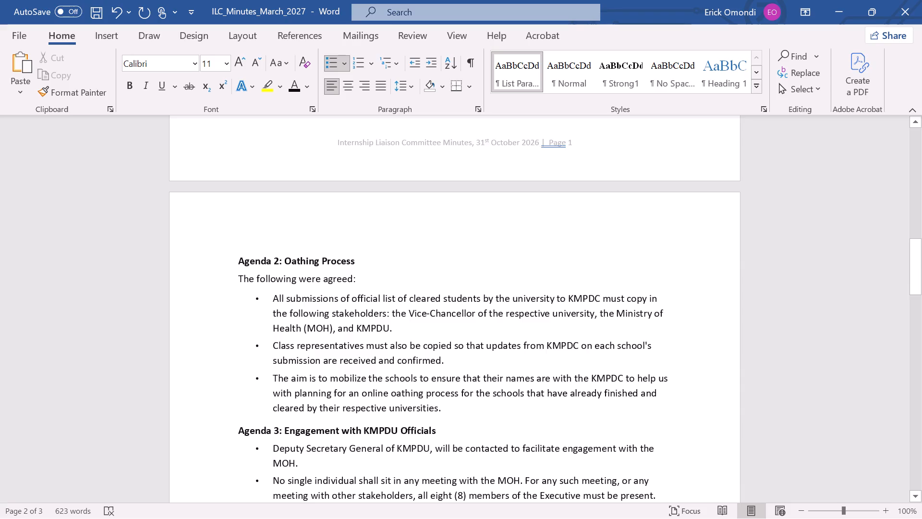
# Replace "MOH" at the end of the first Agenda 3 bullet with "medical council", keeping the closing period.
pyautogui.scroll(-2, 284, 436)
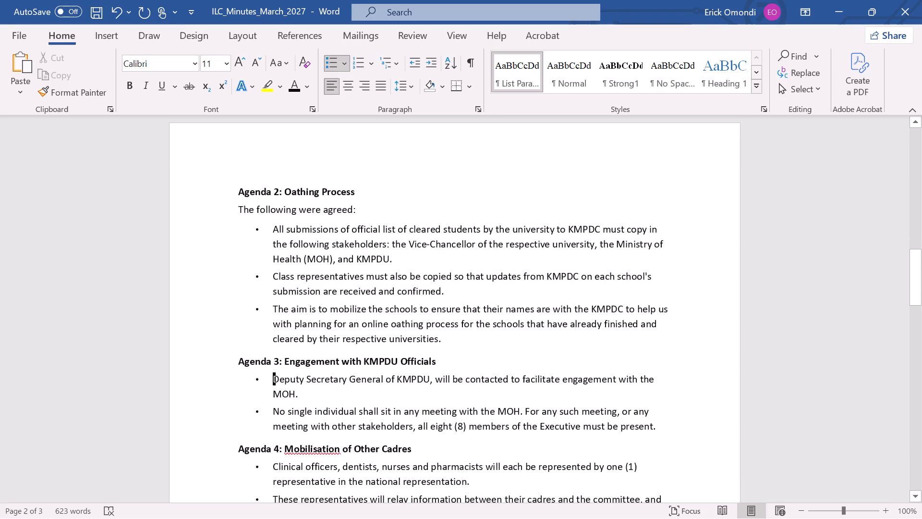
pyautogui.click(316, 395)
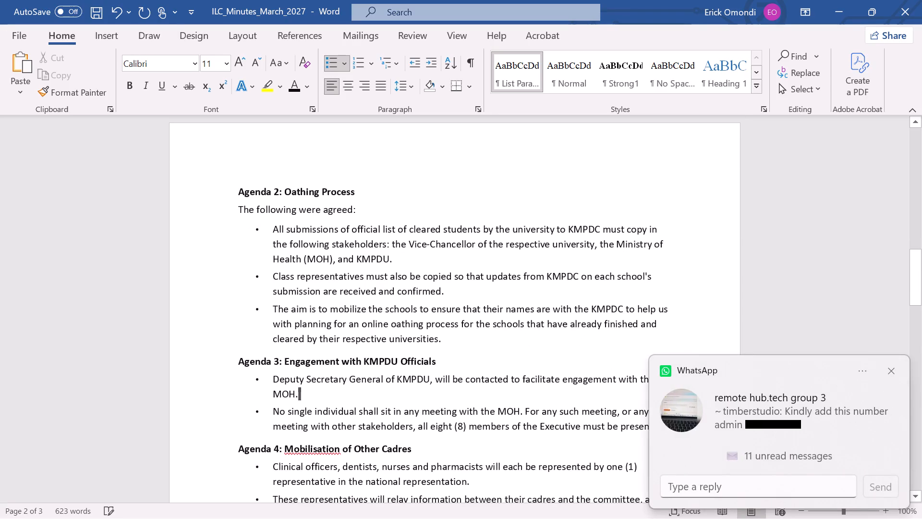
pyautogui.press('BackSpace')
pyautogui.press('BackSpace')
pyautogui.press('BackSpace')
pyautogui.press('BackSpace')
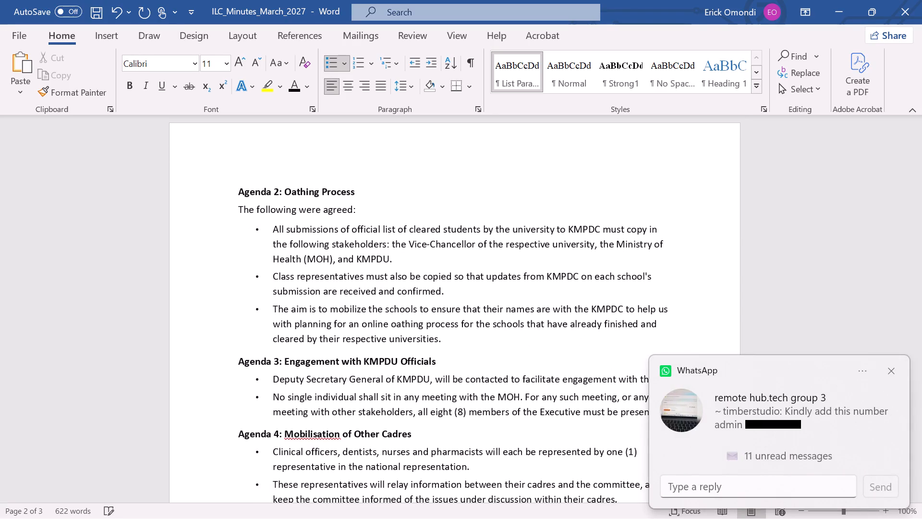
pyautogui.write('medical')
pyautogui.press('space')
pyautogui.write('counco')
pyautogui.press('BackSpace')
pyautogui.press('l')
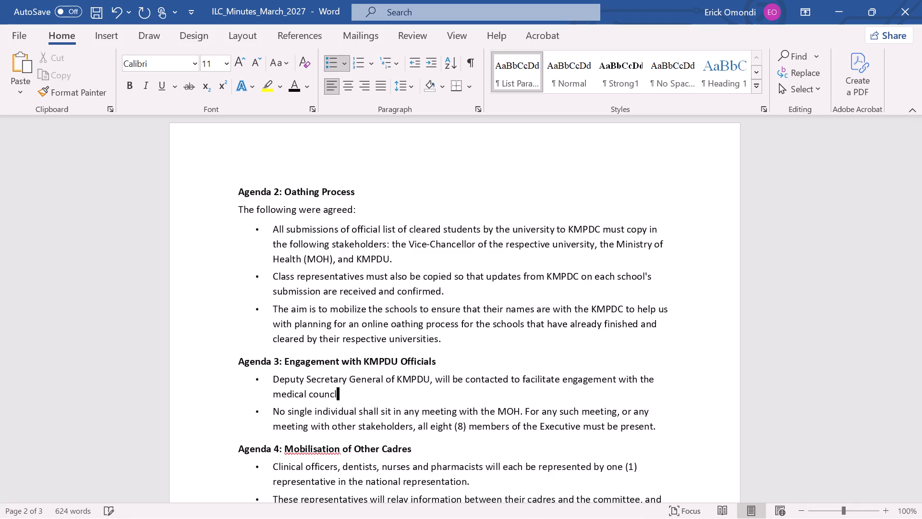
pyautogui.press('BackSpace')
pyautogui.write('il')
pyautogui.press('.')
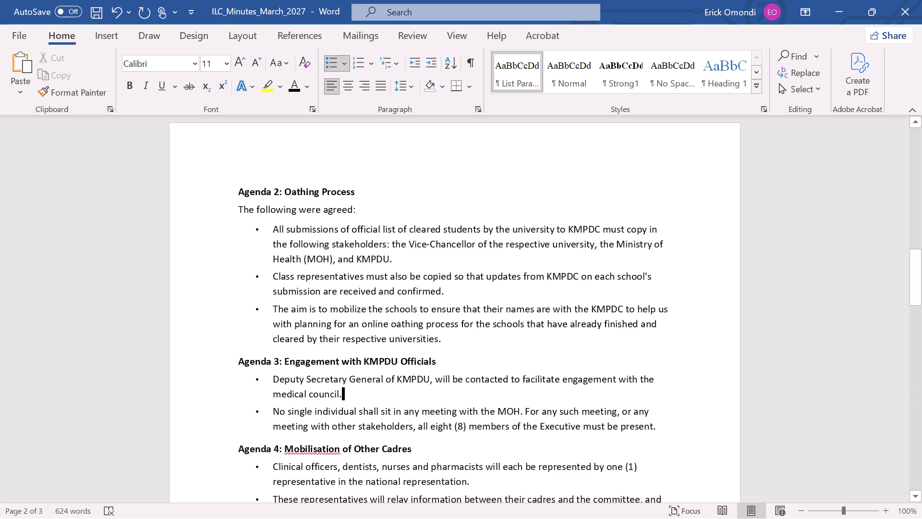
# Open the spelling suggestions for "Mobilisation" in the Agenda 4 heading.
pyautogui.doubleClick(306, 445)
pyautogui.rightClick(306, 445)
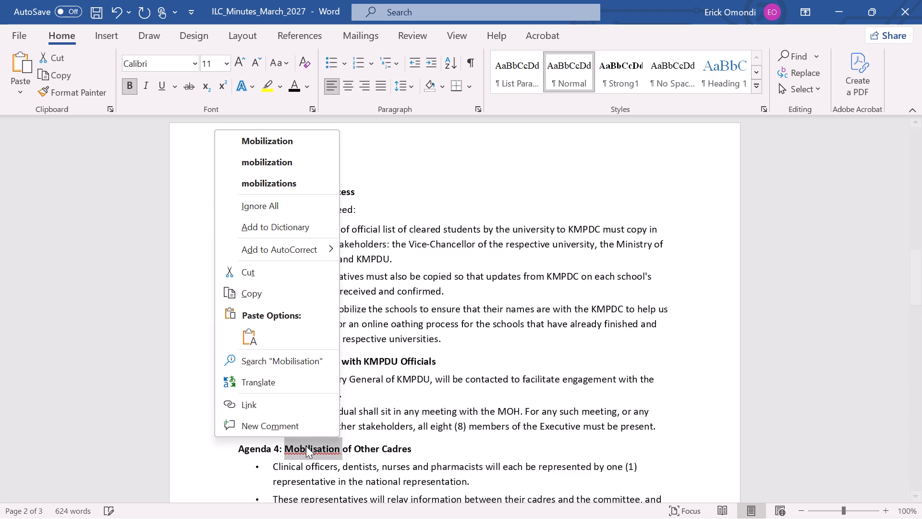
# Correct "Mobilisation" to the suggested spelling "Mobilization" in the Agenda 4 heading.
pyautogui.click(255, 145)
# Accept the grammar suggestion "3.0 RESOLUTIONS" to fix the spacing in the Resolutions and Action Points heading.
pyautogui.scroll(-2, 298, 388)
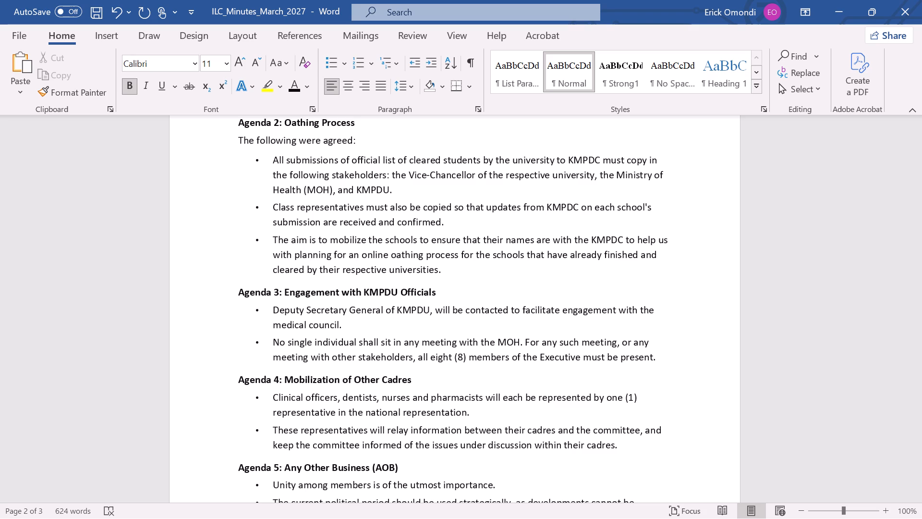
pyautogui.scroll(-1, 378, 419)
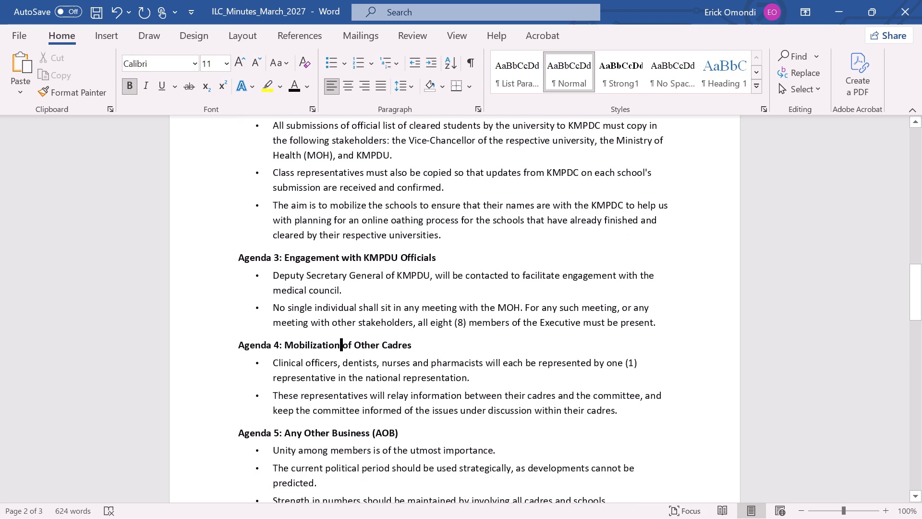
pyautogui.scroll(-2, 378, 419)
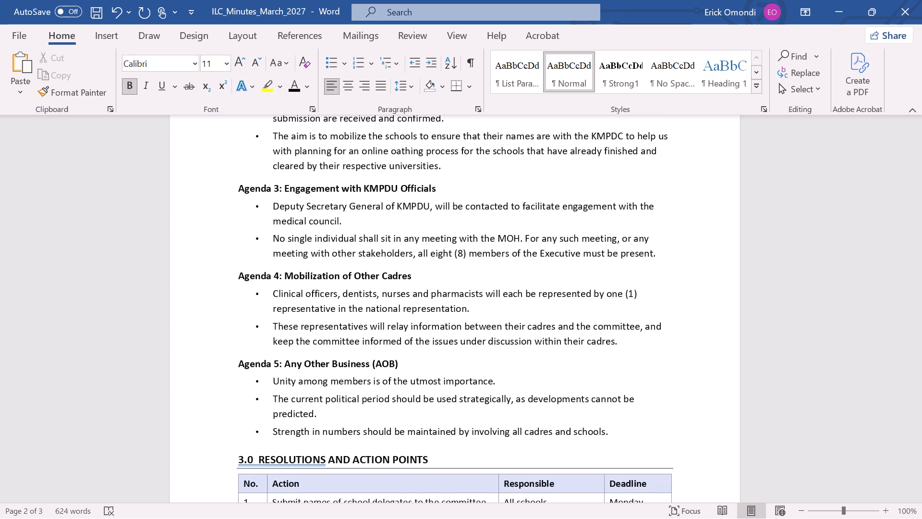
pyautogui.scroll(-2, 378, 419)
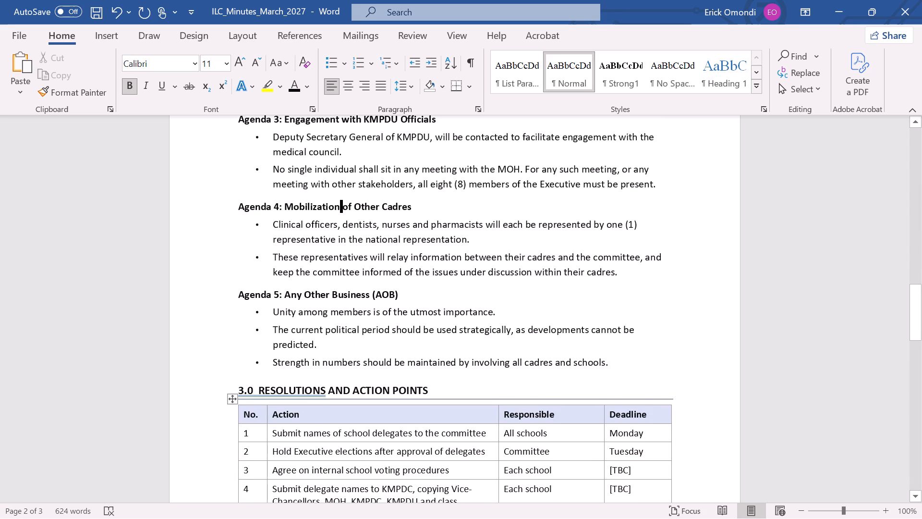
pyautogui.scroll(-2, 390, 405)
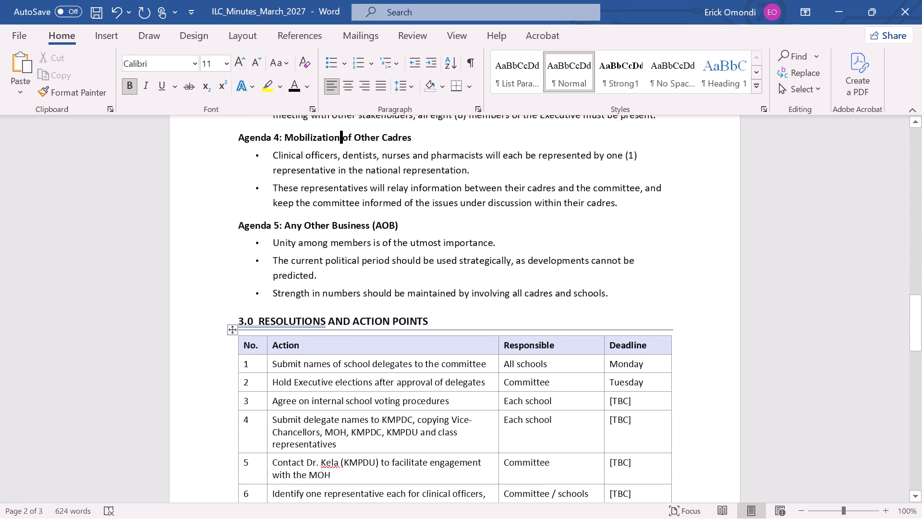
pyautogui.click(289, 325)
pyautogui.rightClick(289, 325)
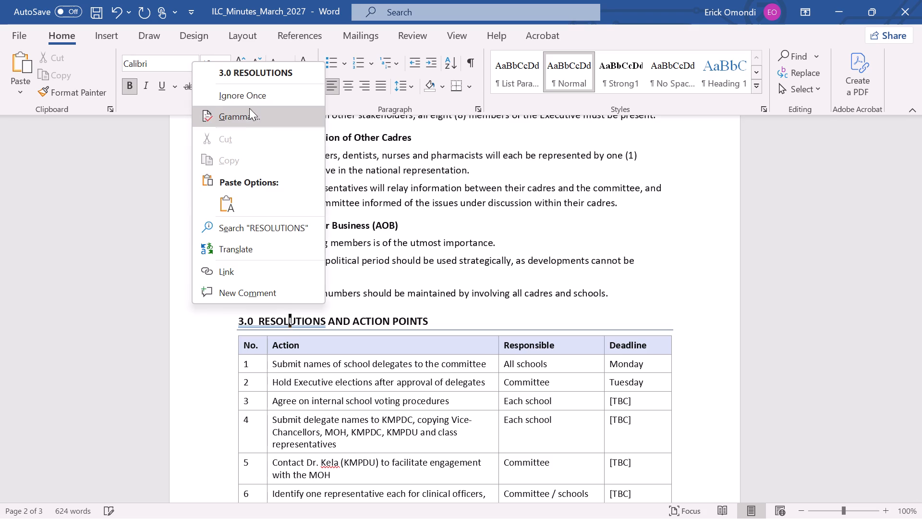
pyautogui.click(254, 78)
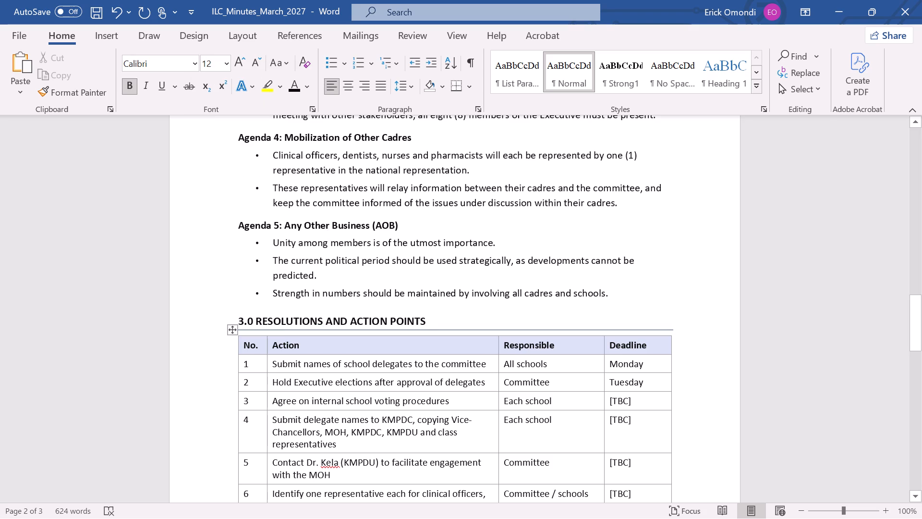
# Reword the end of action point 2 so it reads "Hold Executive elections after submission of delegate names.".
pyautogui.click(492, 379)
pyautogui.press('BackSpace')
pyautogui.press('BackSpace')
pyautogui.press('BackSpace')
pyautogui.press('BackSpace')
pyautogui.press('BackSpace')
pyautogui.press('BackSpace')
pyautogui.press('BackSpace')
pyautogui.press('BackSpace')
pyautogui.press('BackSpace')
pyautogui.press('BackSpace')
pyautogui.press('BackSpace')
pyautogui.press('BackSpace')
pyautogui.press('BackSpace')
pyautogui.press('BackSpace')
pyautogui.press('BackSpace')
pyautogui.press('BackSpace')
pyautogui.press('BackSpace')
pyautogui.press('BackSpace')
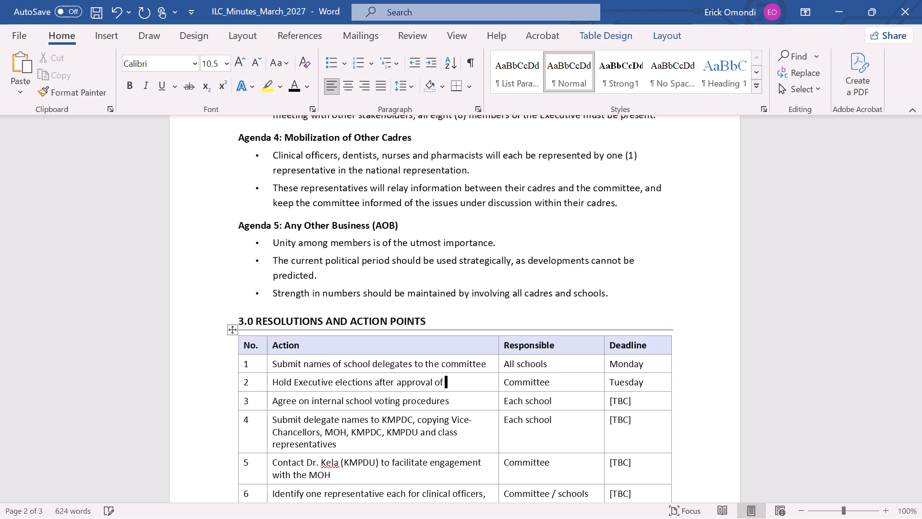
pyautogui.press('BackSpace')
pyautogui.press('BackSpace')
pyautogui.press('BackSpace')
pyautogui.write('submission of delegate names')
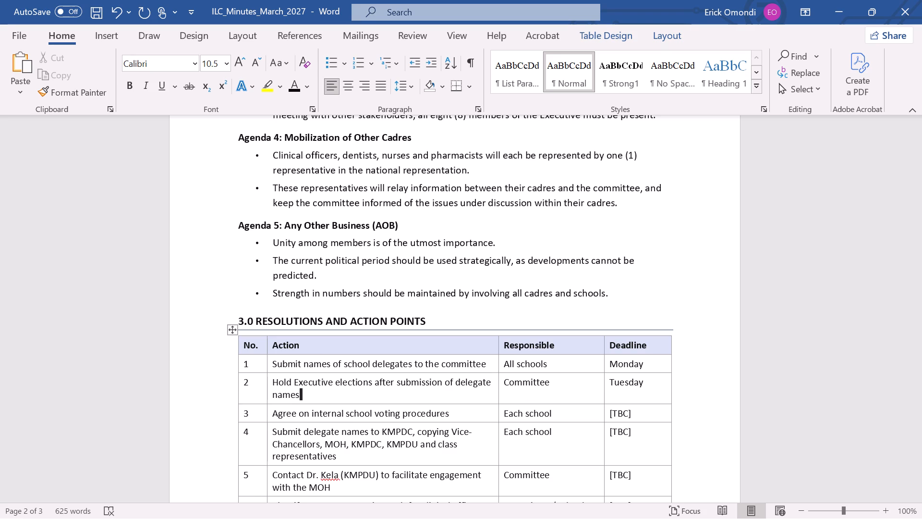
pyautogui.press('.')
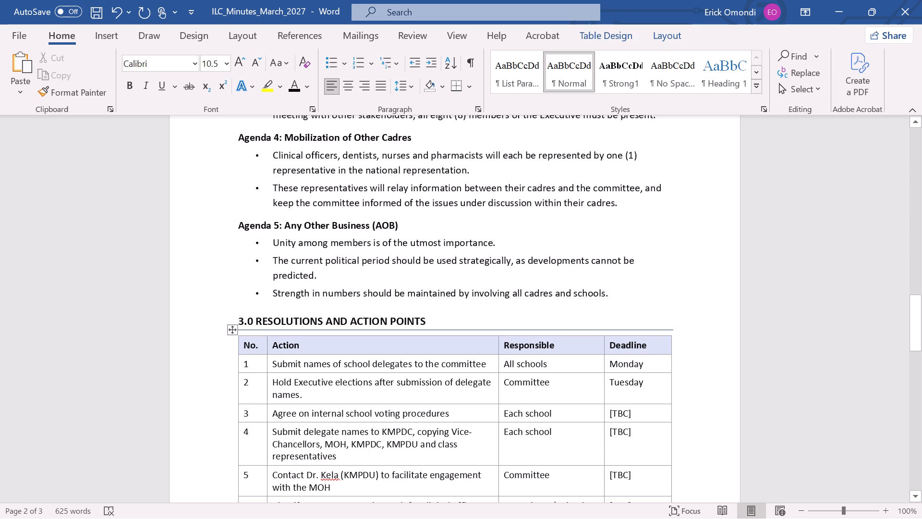
# Rewrite action point 3 as "Agree on Date to have oathing of schools that have not oathed.".
pyautogui.click(459, 412)
pyautogui.press('BackSpace')
pyautogui.press('BackSpace')
pyautogui.press('BackSpace')
pyautogui.press('BackSpace')
pyautogui.press('BackSpace')
pyautogui.press('BackSpace')
pyautogui.press('BackSpace')
pyautogui.press('BackSpace')
pyautogui.press('BackSpace')
pyautogui.press('BackSpace')
pyautogui.press('BackSpace')
pyautogui.press('BackSpace')
pyautogui.press('BackSpace')
pyautogui.press('BackSpace')
pyautogui.press('BackSpace')
pyautogui.press('BackSpace')
pyautogui.press('BackSpace')
pyautogui.press('BackSpace')
pyautogui.press('BackSpace')
pyautogui.press('BackSpace')
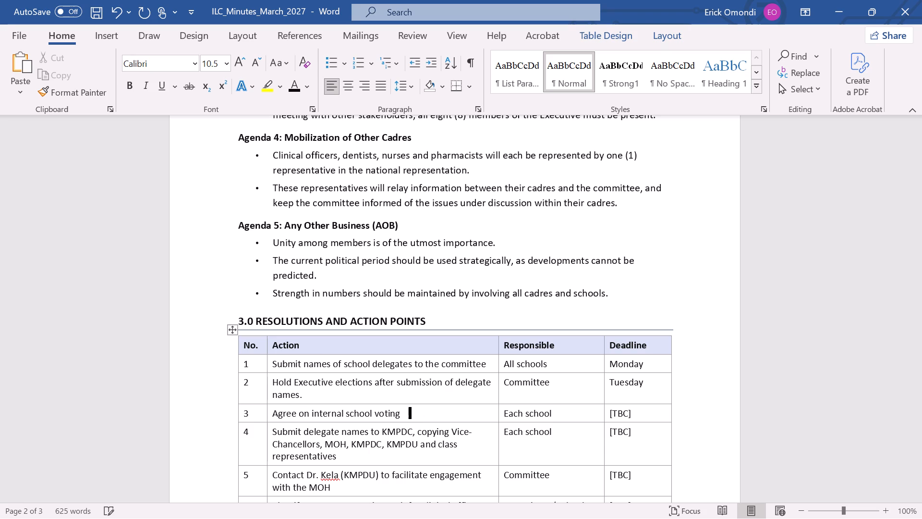
pyautogui.press('BackSpace')
pyautogui.press('BackSpace')
pyautogui.press('BackSpace')
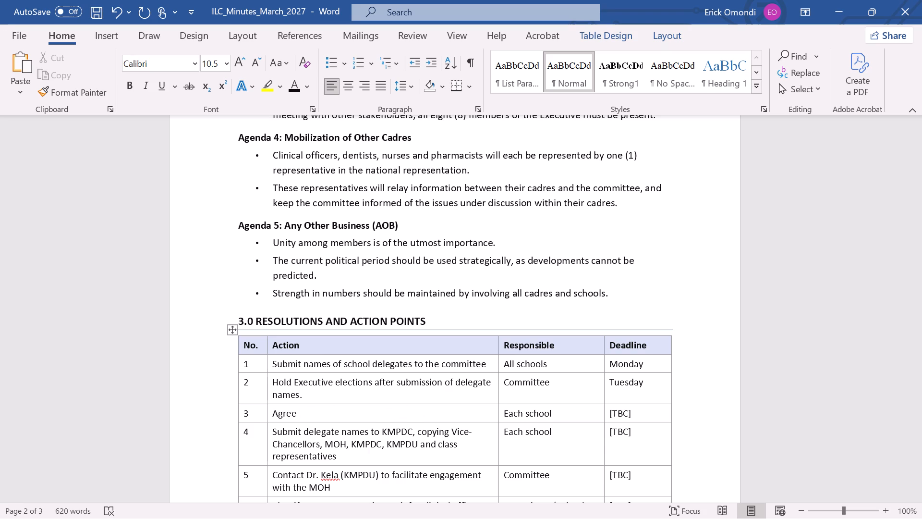
pyautogui.write('on')
pyautogui.press('space')
pyautogui.write('ate to have')
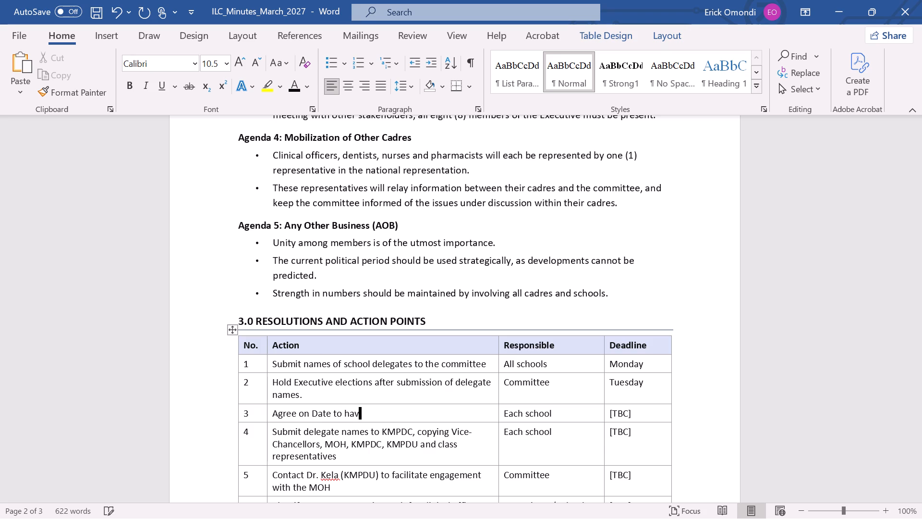
pyautogui.press('space')
pyautogui.write('oathing of schools that have')
pyautogui.press('space')
pyautogui.write('not oathed.')
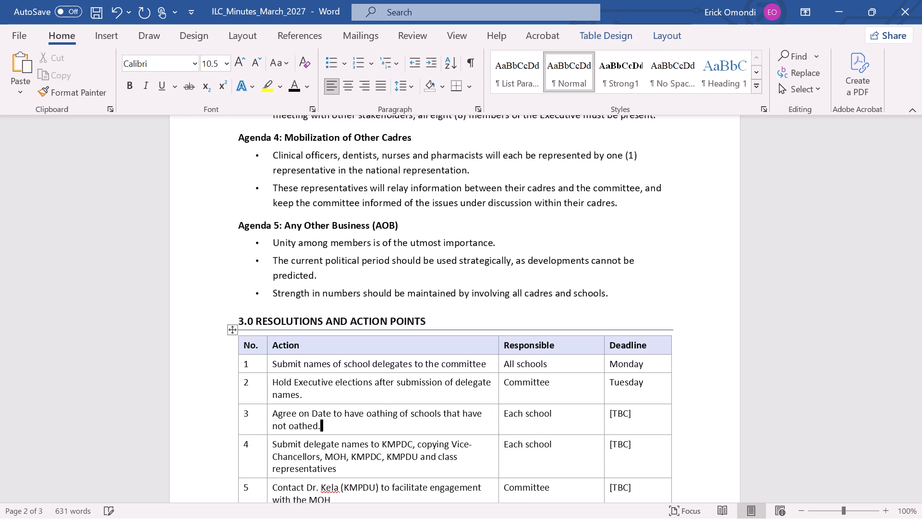
# Correct the ending of action point 3 to "not been oathed.".
pyautogui.press('space')
pyautogui.press('BackSpace')
pyautogui.press('BackSpace')
pyautogui.press('BackSpace')
pyautogui.press('BackSpace')
pyautogui.press('BackSpace')
pyautogui.press('BackSpace')
pyautogui.press('BackSpace')
pyautogui.press('BackSpace')
pyautogui.write('ne')
pyautogui.press('BackSpace')
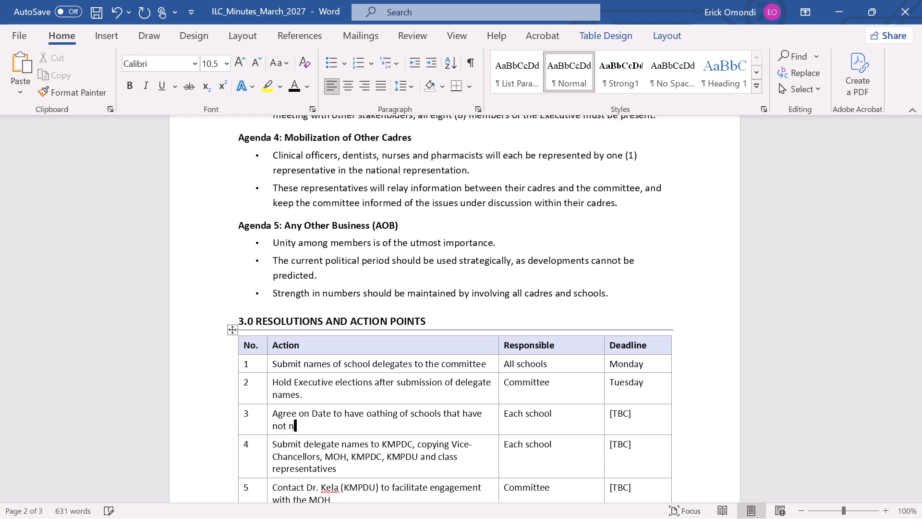
pyautogui.press('BackSpace')
pyautogui.write('been oathed.')
pyautogui.press('space')
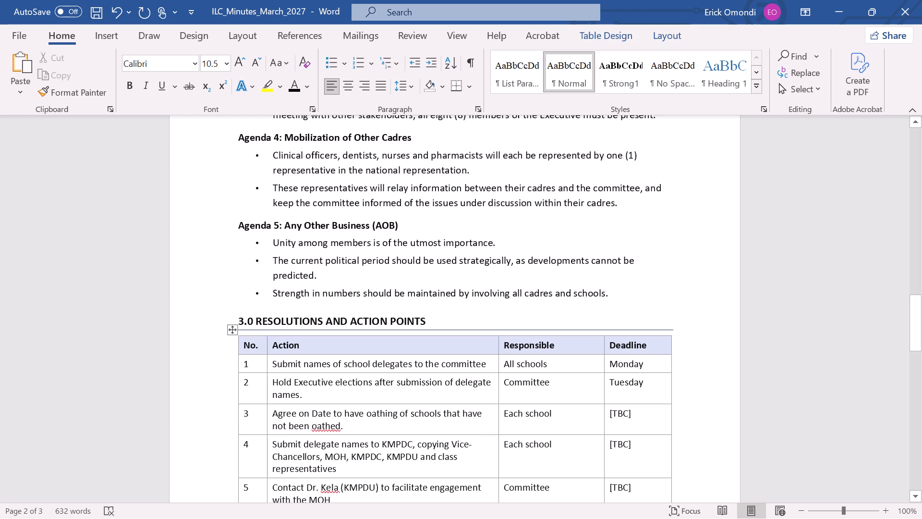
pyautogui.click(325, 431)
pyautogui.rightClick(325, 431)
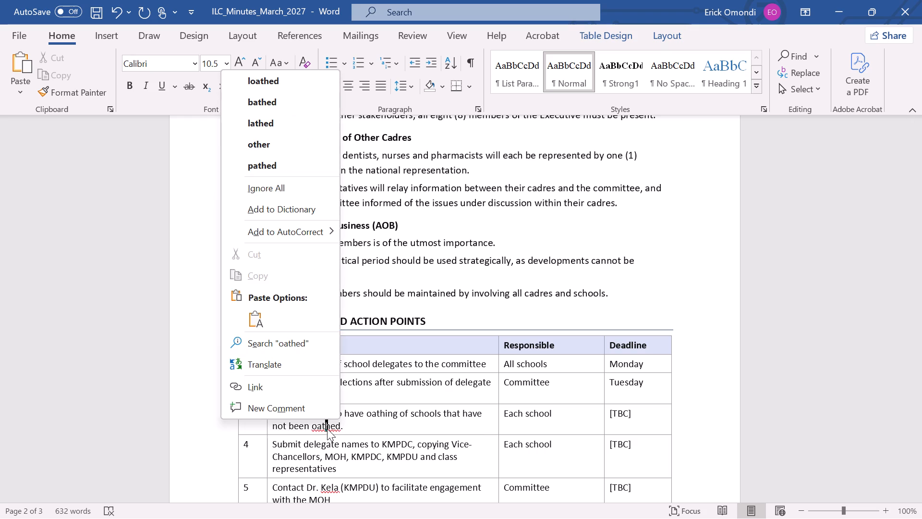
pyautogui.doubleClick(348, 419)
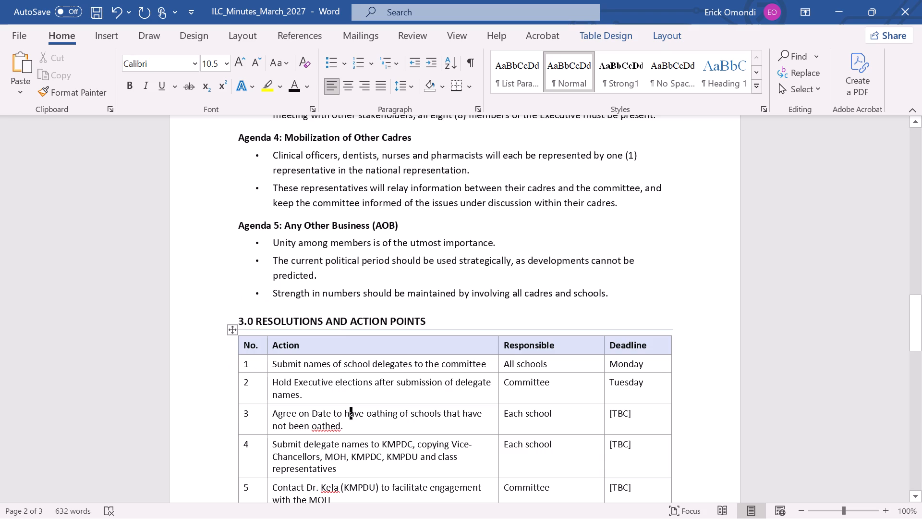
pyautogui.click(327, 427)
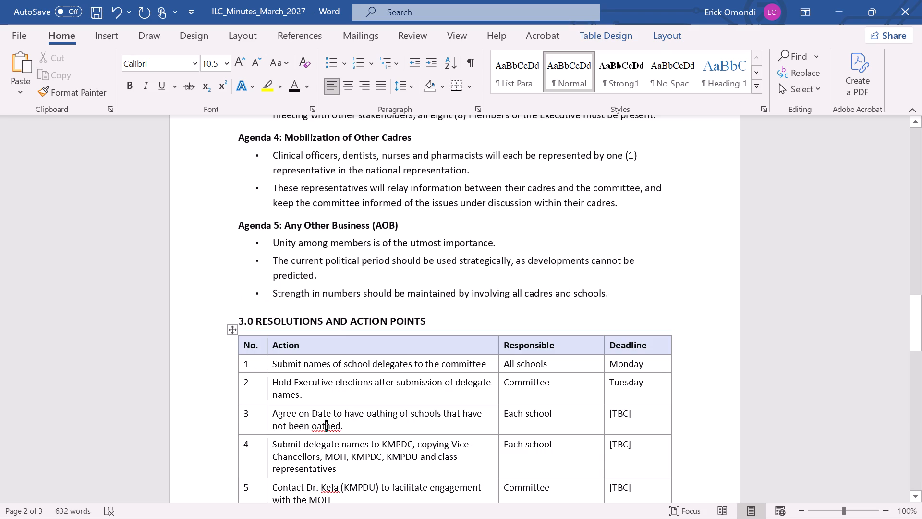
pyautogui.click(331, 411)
# Reword the start of action point 4 to "Ensure that cleared list of students have been submitted to KMPDC".
pyautogui.scroll(-1, 333, 430)
pyautogui.click(337, 406)
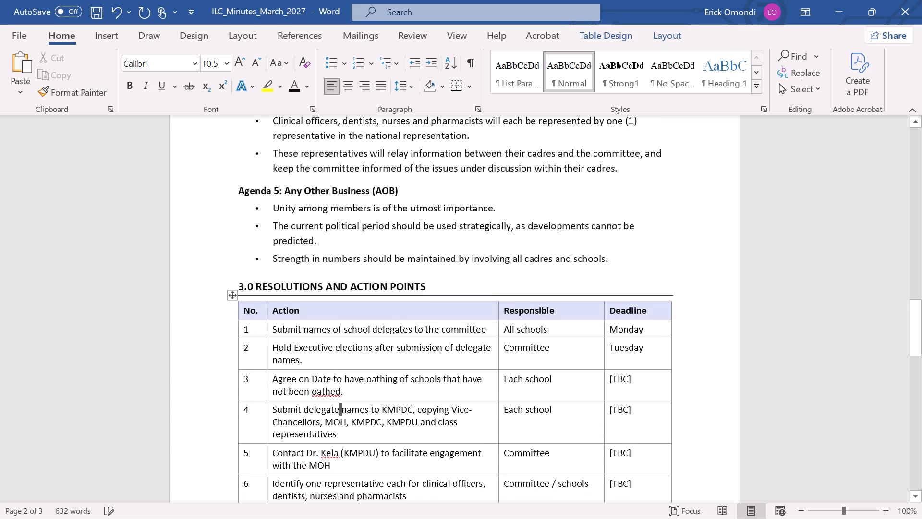
pyautogui.press('BackSpace')
pyautogui.press('BackSpace')
pyautogui.press('BackSpace')
pyautogui.press('BackSpace')
pyautogui.press('BackSpace')
pyautogui.press('BackSpace')
pyautogui.press('BackSpace')
pyautogui.press('BackSpace')
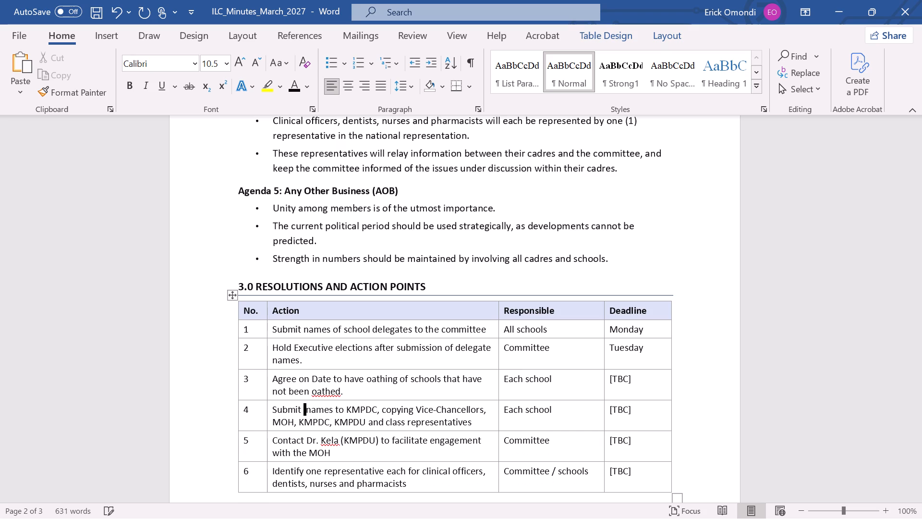
pyautogui.write('clear')
pyautogui.press('BackSpace')
pyautogui.press('BackSpace')
pyautogui.press('BackSpace')
pyautogui.press('BackSpace')
pyautogui.press('BackSpace')
pyautogui.press('BackSpace')
pyautogui.press('BackSpace')
pyautogui.press('BackSpace')
pyautogui.press('BackSpace')
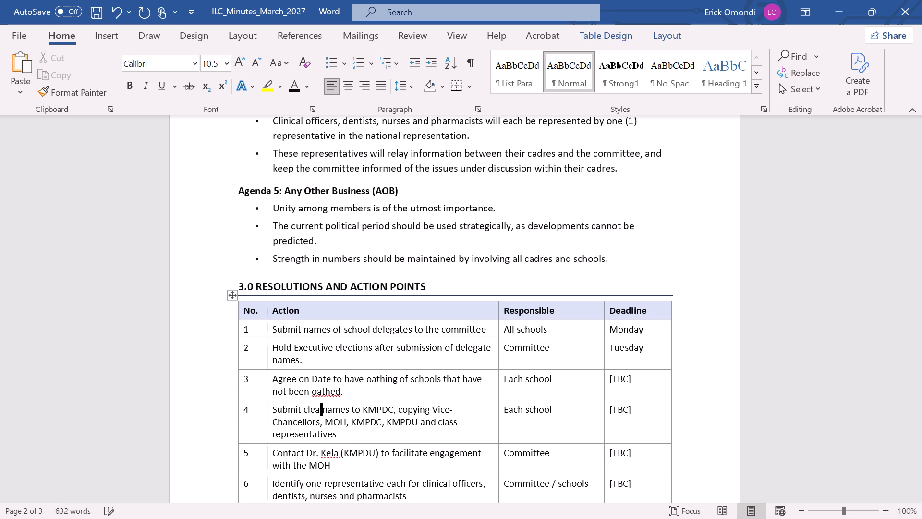
pyautogui.press('BackSpace')
pyautogui.press('BackSpace')
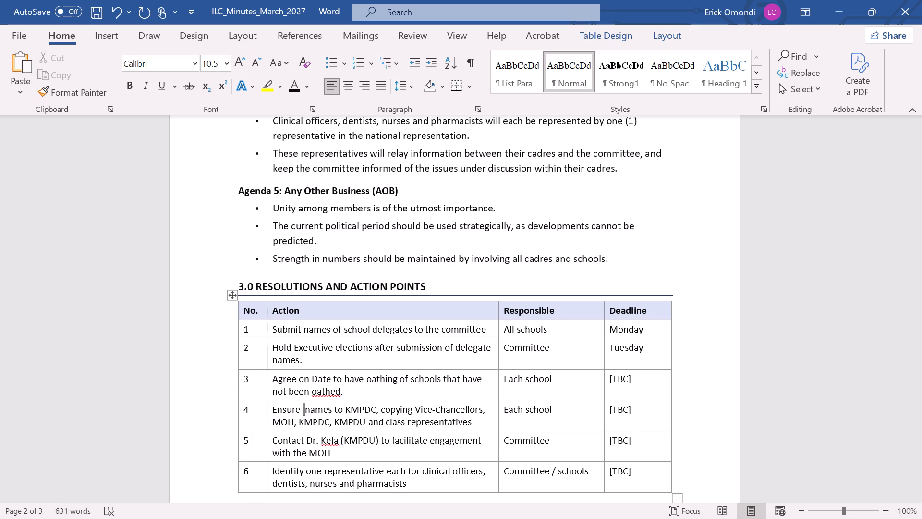
pyautogui.write('cleared')
pyautogui.press('space')
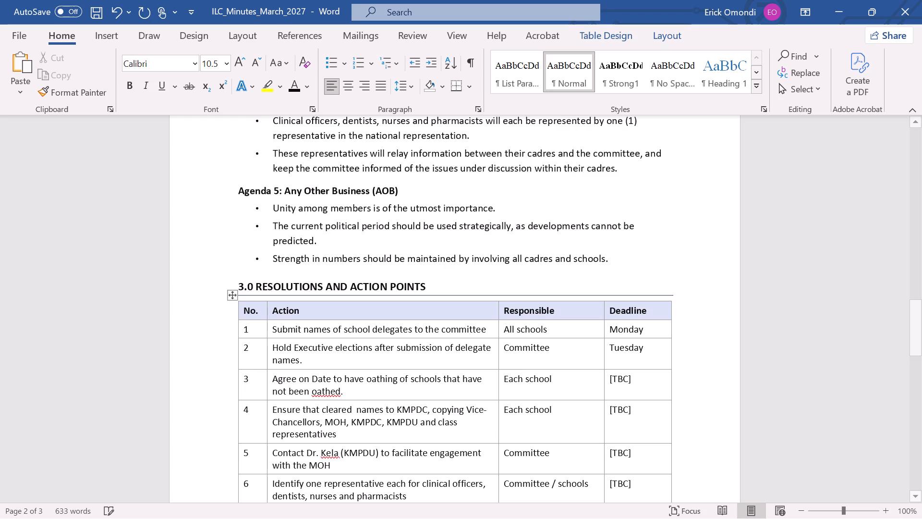
# Replace "names" in action point 4 so it reads "Ensure that cleared list of students have been submitted to KMPDC".
pyautogui.click(388, 404)
pyautogui.press('BackSpace')
pyautogui.press('BackSpace')
pyautogui.press('BackSpace')
pyautogui.press('BackSpace')
pyautogui.press('BackSpace')
pyautogui.press('BackSpace')
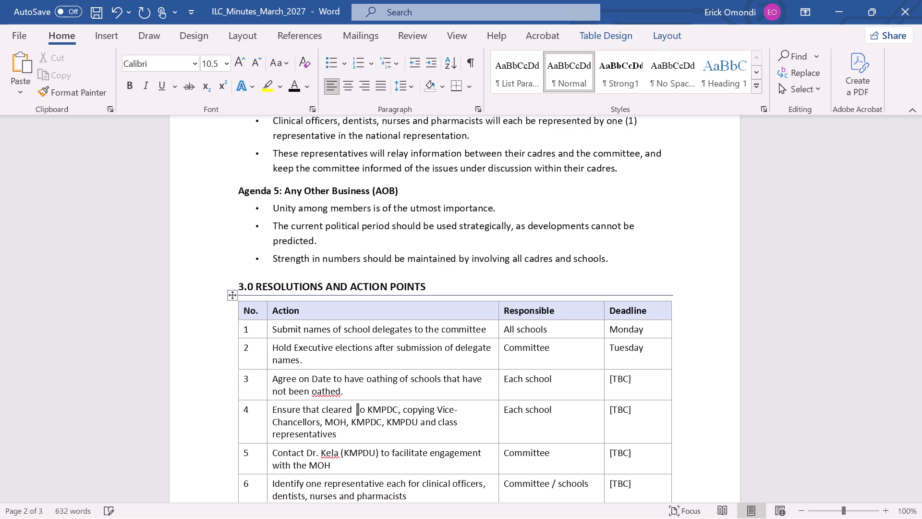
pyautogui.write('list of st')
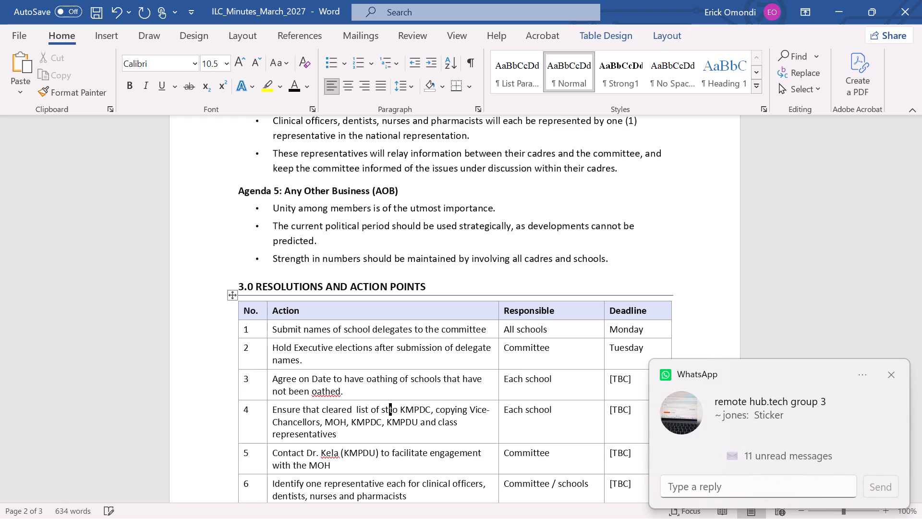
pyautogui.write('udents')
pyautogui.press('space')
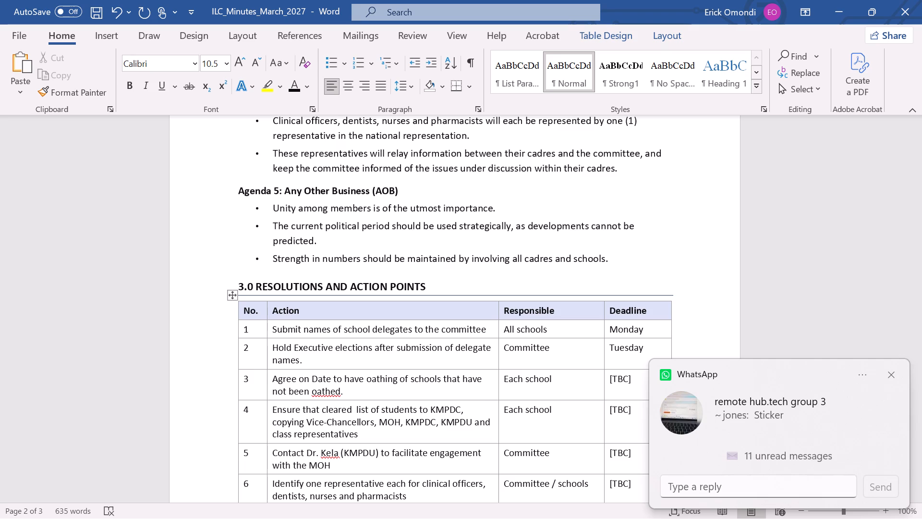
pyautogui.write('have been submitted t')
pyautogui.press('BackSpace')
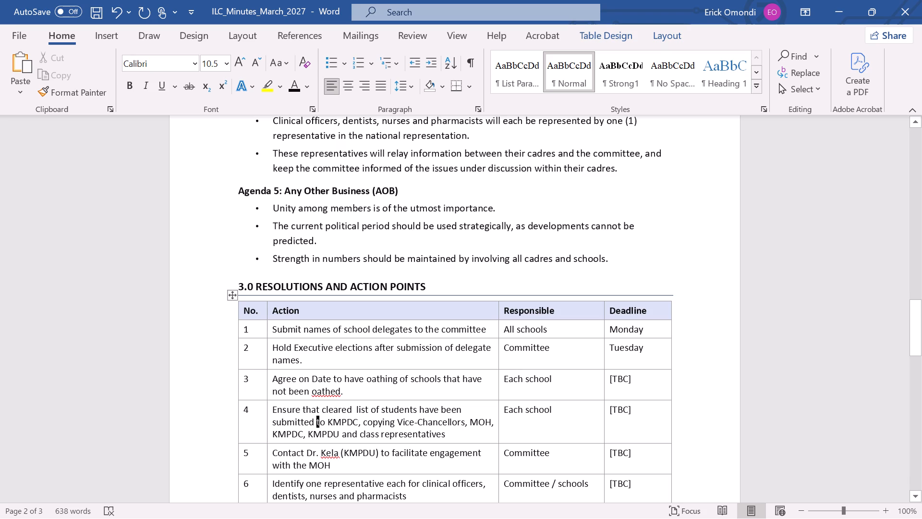
# Clear the [TBC] placeholder from the Deadline cell of action point 3.
pyautogui.scroll(-1, 415, 422)
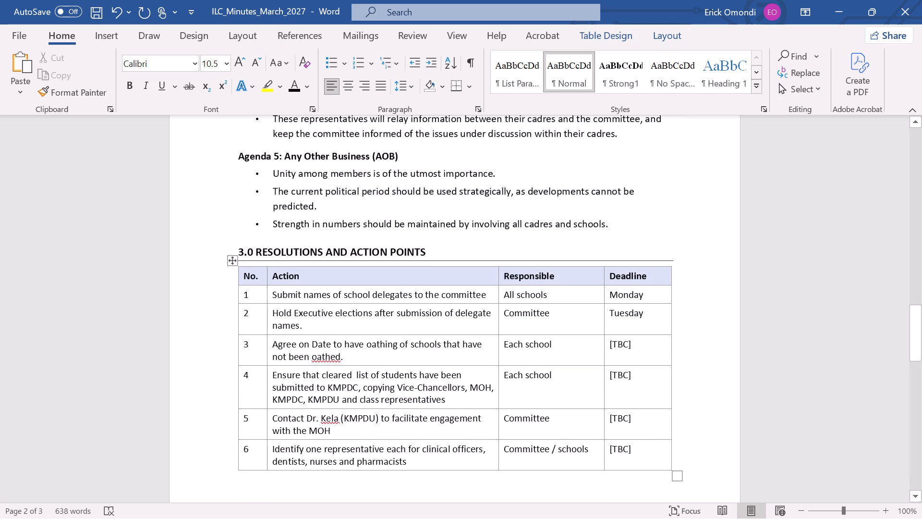
pyautogui.click(628, 341)
pyautogui.press('BackSpace')
pyautogui.press('BackSpace')
pyautogui.press('BackSpace')
pyautogui.press('BackSpace')
pyautogui.press('Delete')
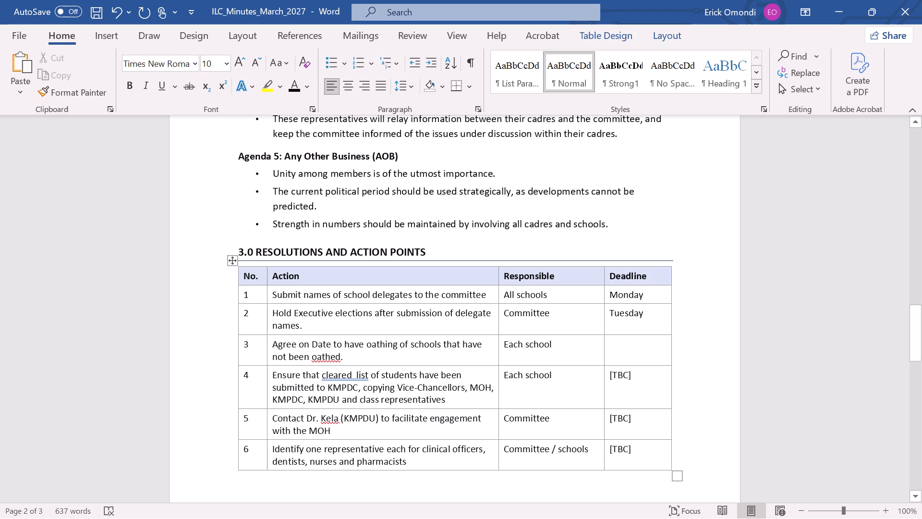
# Clear the [TBC] placeholder from the Deadline cell of action point 4.
pyautogui.doubleClick(646, 383)
pyautogui.click(643, 368)
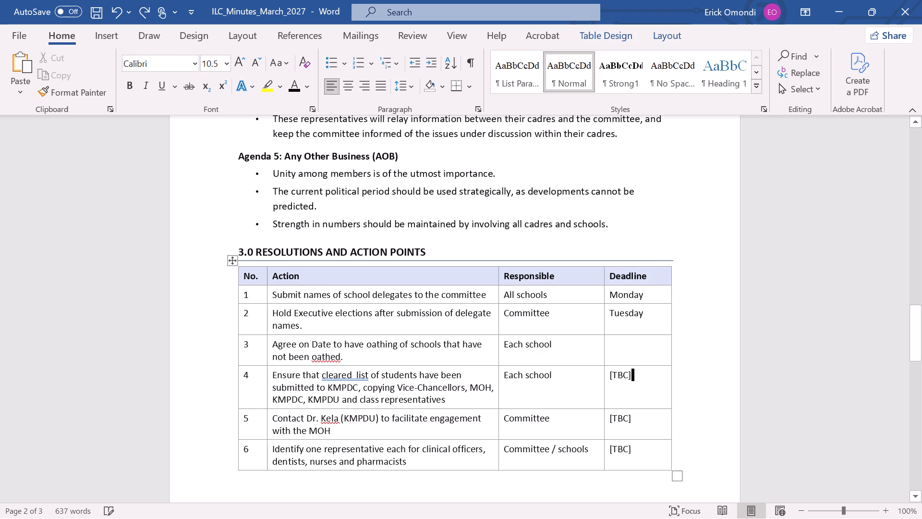
pyautogui.press('BackSpace')
pyautogui.press('BackSpace')
pyautogui.press('BackSpace')
pyautogui.press('BackSpace')
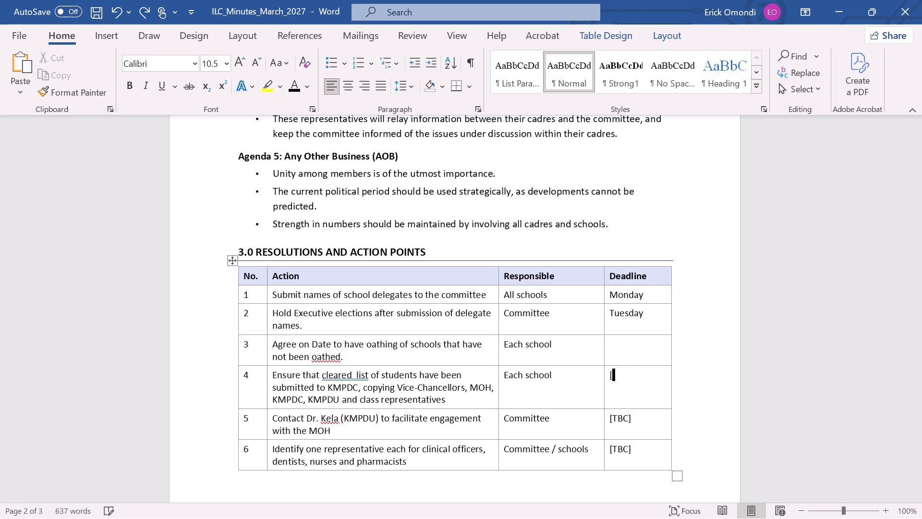
# Clear the Deadline cells of action points 4, 5 and 6, removing the [TBC] placeholders.
pyautogui.press('s')
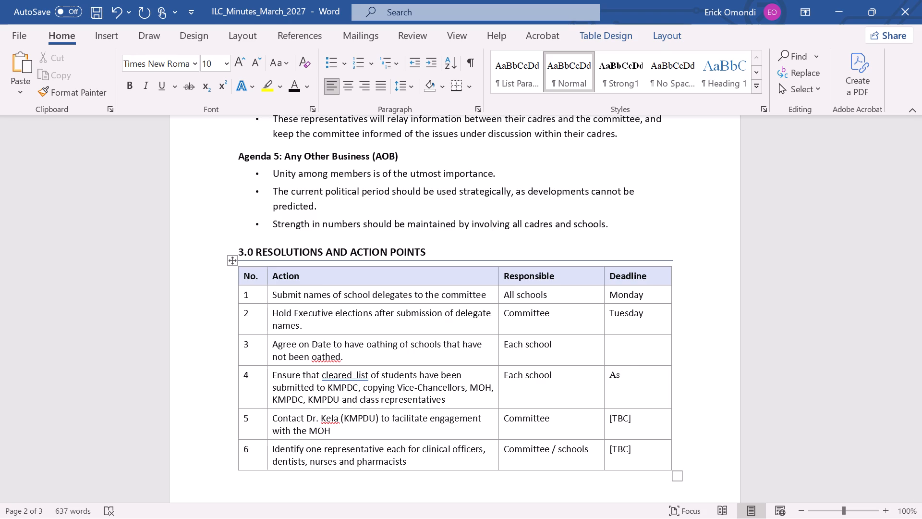
pyautogui.press('space')
pyautogui.press('BackSpace')
pyautogui.press('BackSpace')
pyautogui.press('BackSpace')
pyautogui.press('BackSpace')
pyautogui.press('BackSpace')
pyautogui.press('BackSpace')
pyautogui.press('BackSpace')
pyautogui.press('BackSpace')
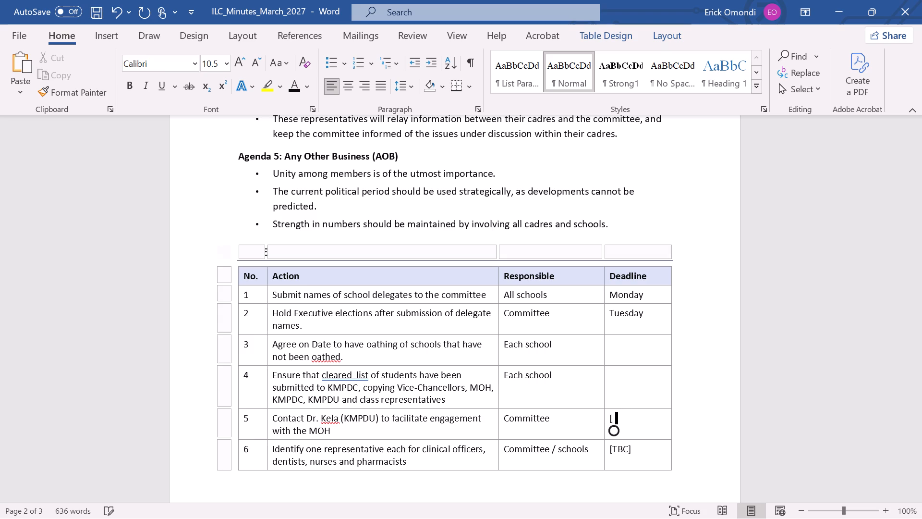
pyautogui.press('BackSpace')
pyautogui.press('BackSpace')
pyautogui.press('BackSpace')
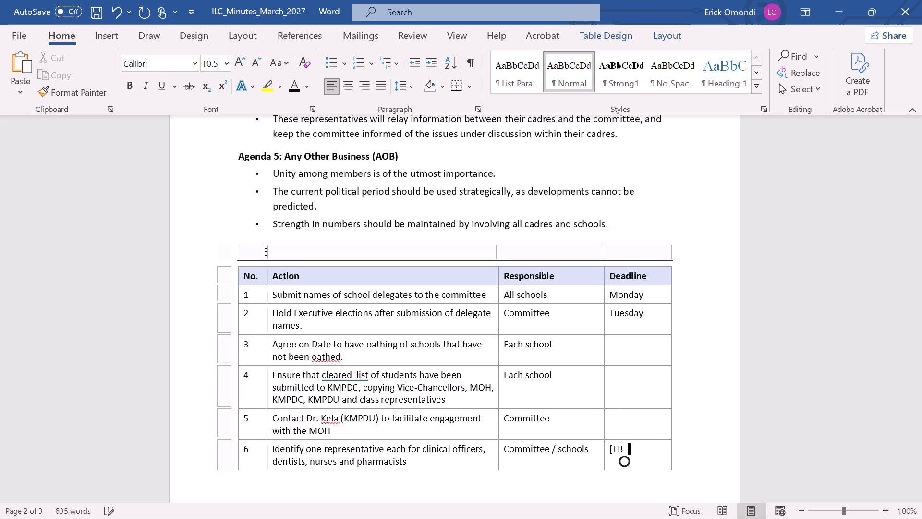
pyautogui.press('BackSpace')
pyautogui.press('BackSpace')
pyautogui.press('BackSpace')
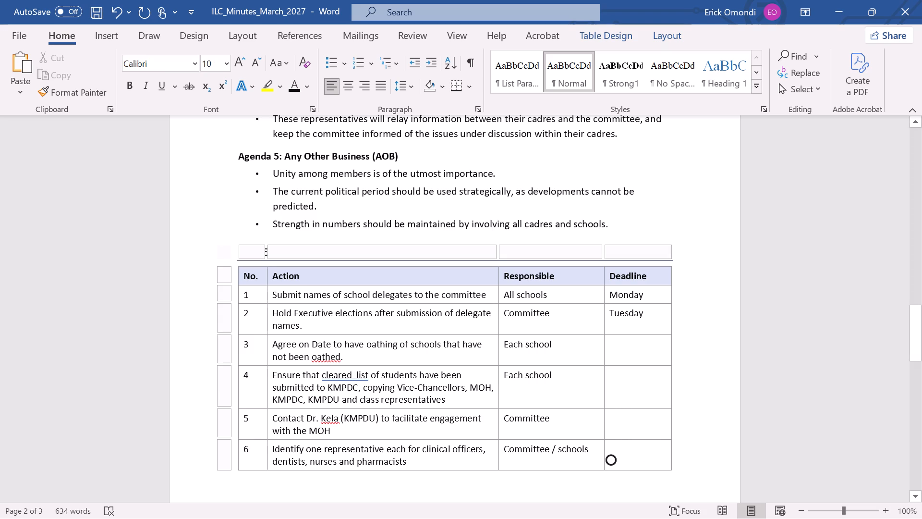
# Accept the grammar suggestion "4.0 ADJOURNMENT" to fix the spacing in the Adjournment heading.
pyautogui.scroll(-1, 478, 453)
pyautogui.scroll(-2, 439, 447)
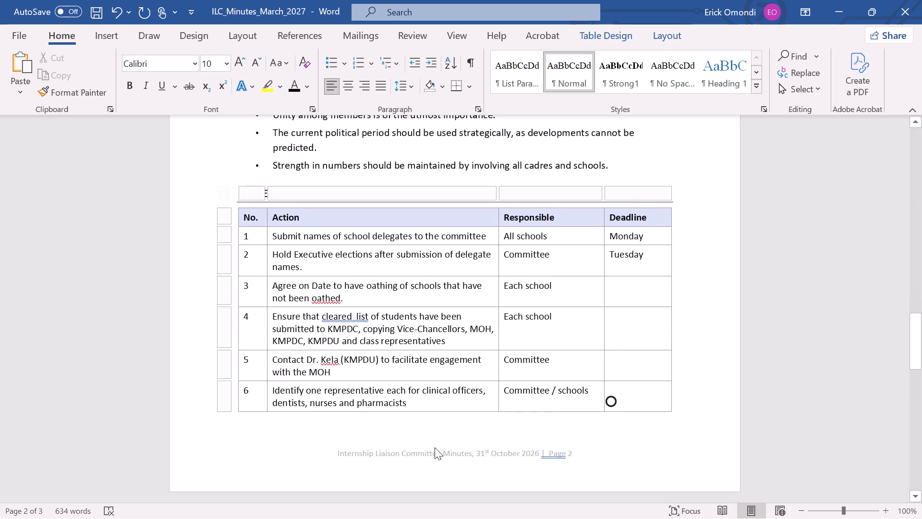
pyautogui.scroll(-2, 435, 447)
pyautogui.scroll(-4, 407, 415)
pyautogui.click(276, 319)
pyautogui.doubleClick(277, 321)
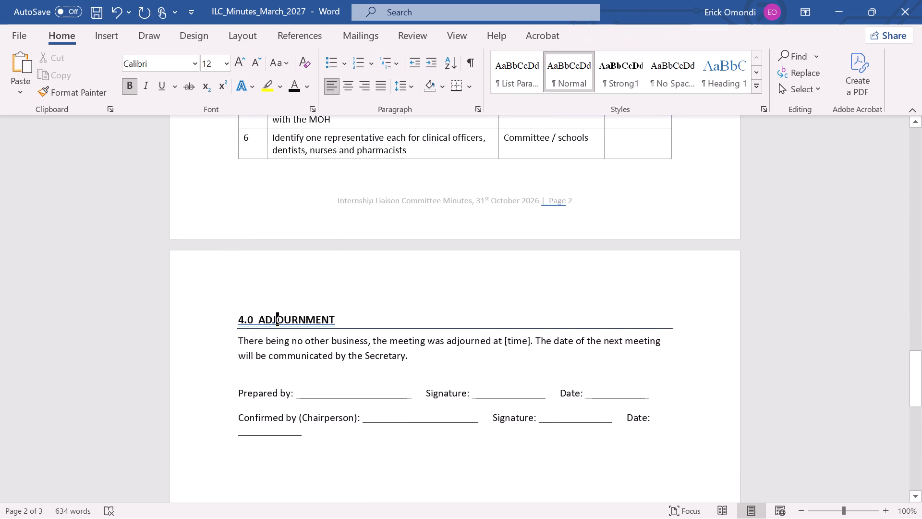
pyautogui.rightClick(278, 322)
pyautogui.doubleClick(272, 76)
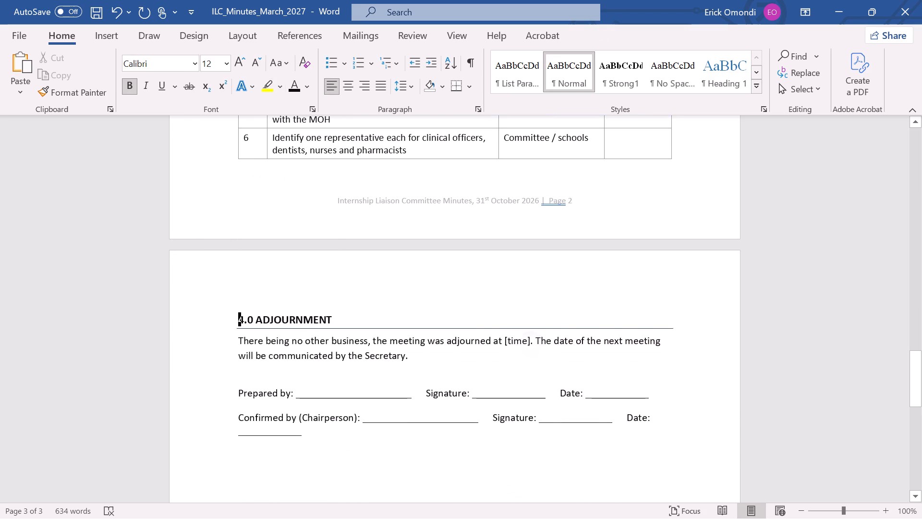
# Replace the [time] placeholder in the adjournment sentence with "10.00pm".
pyautogui.press('BackSpace')
pyautogui.press('BackSpace')
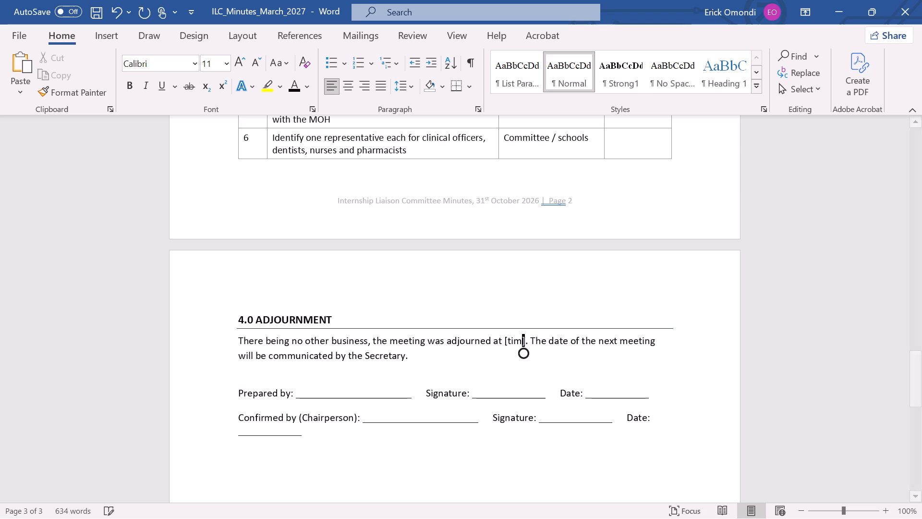
pyautogui.press('BackSpace')
pyautogui.press('BackSpace')
pyautogui.press('BackSpace')
pyautogui.press('Delete')
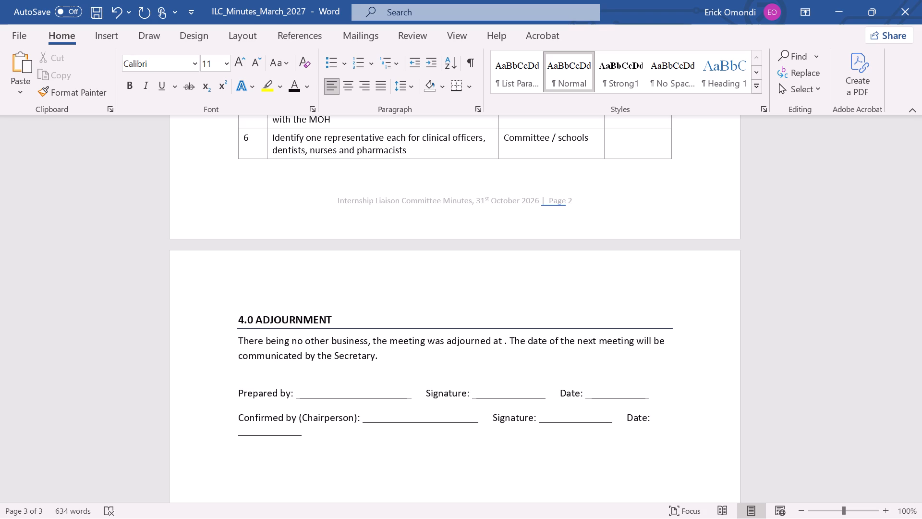
pyautogui.write('10')
pyautogui.write('.00')
pyautogui.write('pm')
pyautogui.press('space')
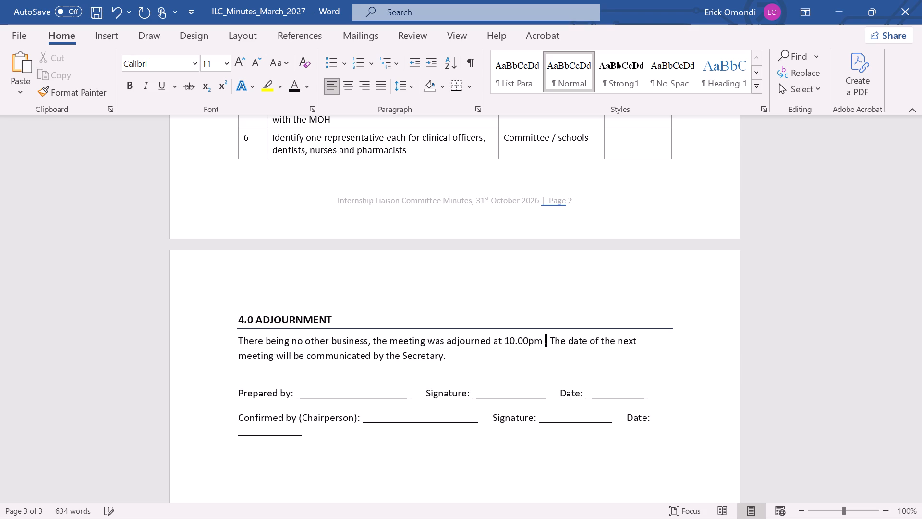
pyautogui.press('BackSpace')
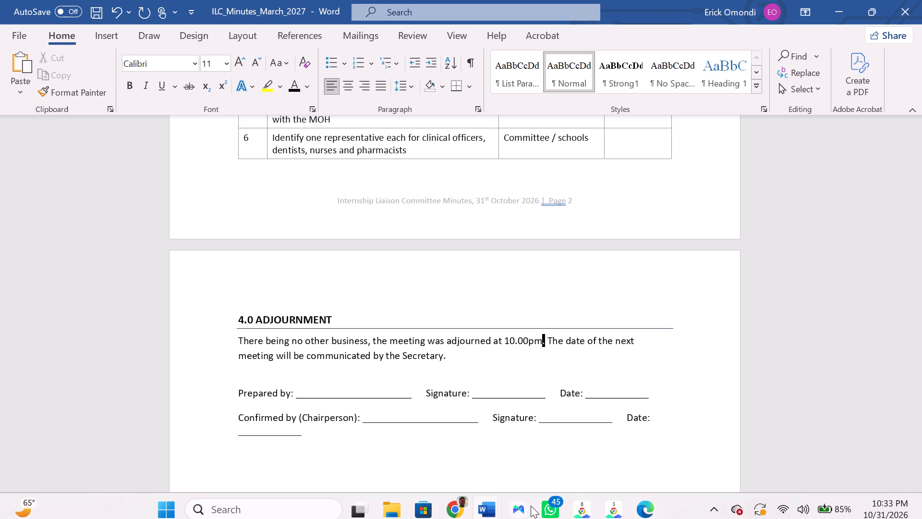
pyautogui.click(400, 438)
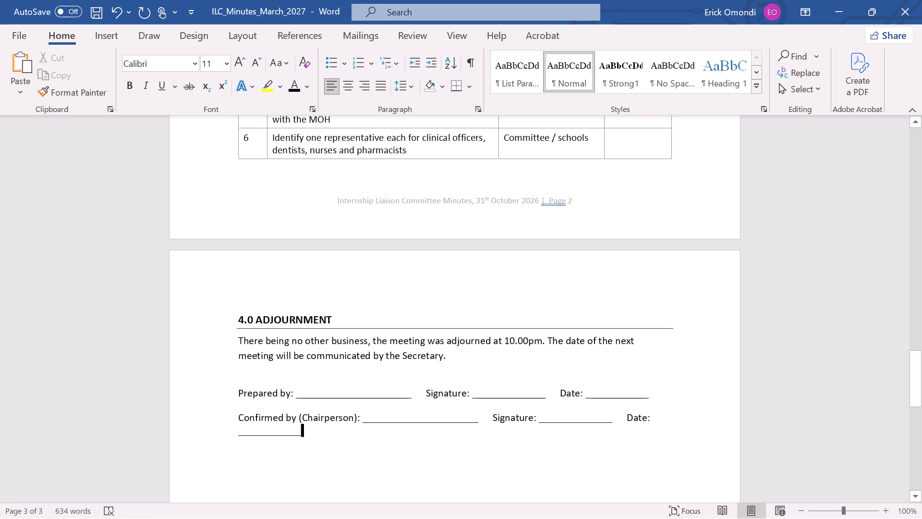
# Delete "by the Secretary" from the adjournment paragraph so its last sentence ends with "will be communicated.".
pyautogui.click(470, 415)
pyautogui.click(290, 355)
pyautogui.doubleClick(442, 359)
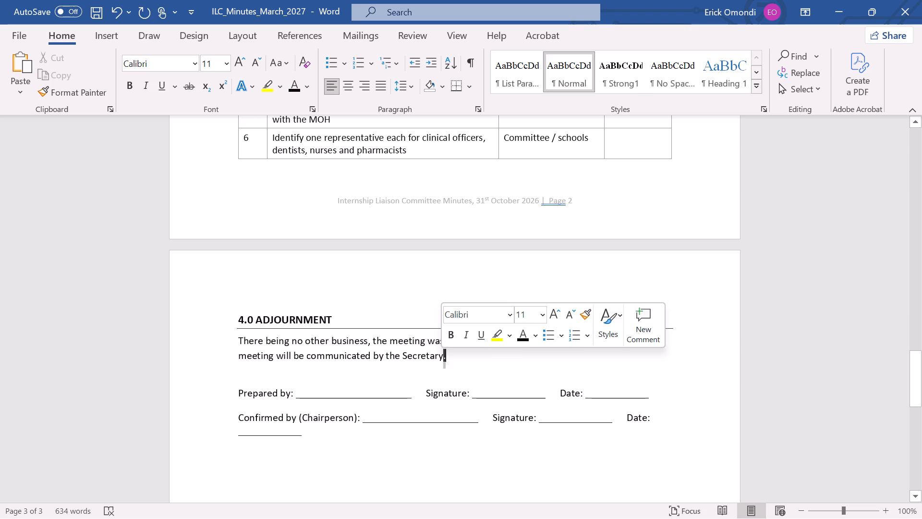
pyautogui.click(445, 357)
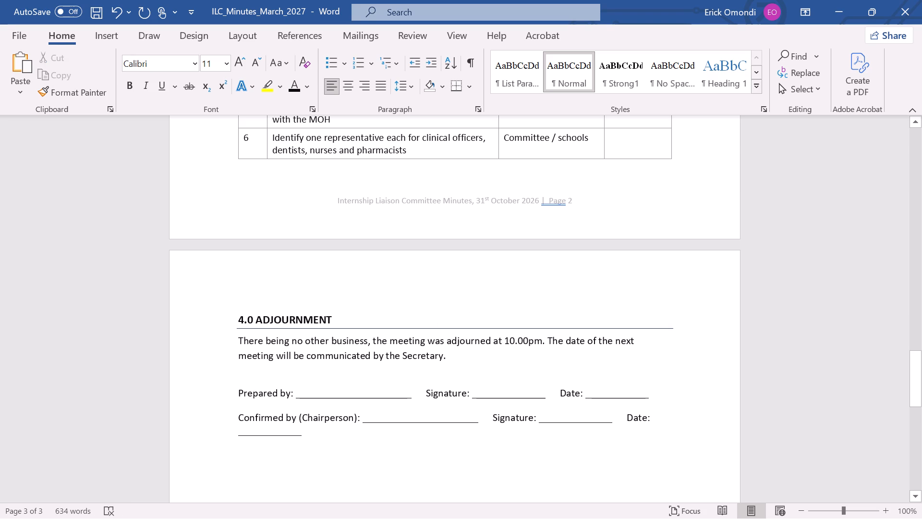
pyautogui.press('BackSpace')
pyautogui.press('BackSpace')
pyautogui.press('BackSpace')
pyautogui.press('BackSpace')
pyautogui.press('BackSpace')
pyautogui.press('BackSpace')
pyautogui.press('BackSpace')
pyautogui.press('BackSpace')
pyautogui.press('BackSpace')
pyautogui.press('BackSpace')
pyautogui.press('BackSpace')
pyautogui.press('BackSpace')
pyautogui.press('BackSpace')
pyautogui.press('BackSpace')
pyautogui.press('BackSpace')
pyautogui.press('BackSpace')
pyautogui.press('BackSpace')
pyautogui.press('BackSpace')
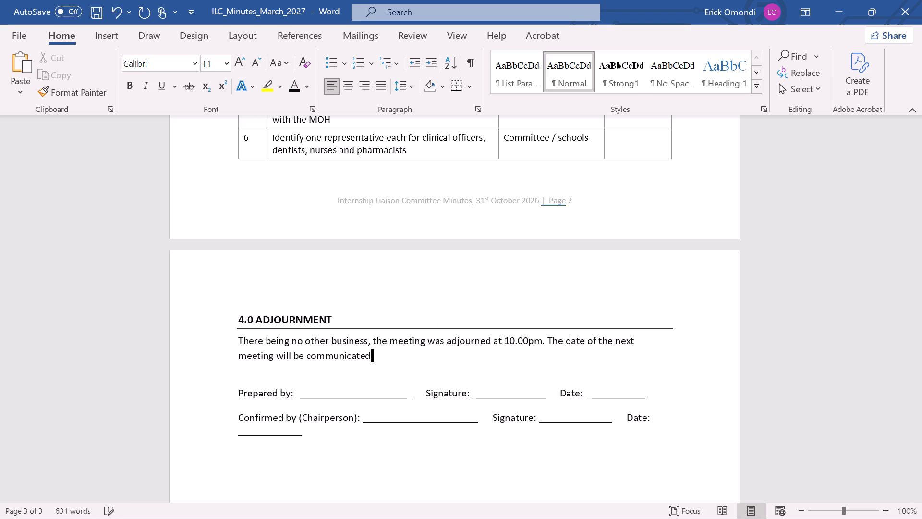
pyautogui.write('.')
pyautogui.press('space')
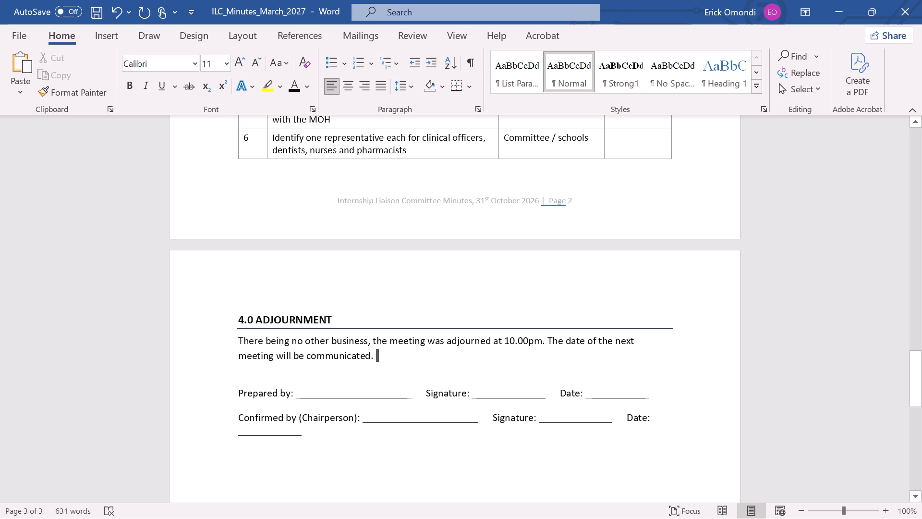
# Fill in the Prepared by field with the preparer's name and title "Dr.", removing the blank underscore line after it.
pyautogui.click(307, 386)
pyautogui.click(311, 389)
pyautogui.press('BackSpace')
pyautogui.press('BackSpace')
pyautogui.press('BackSpace')
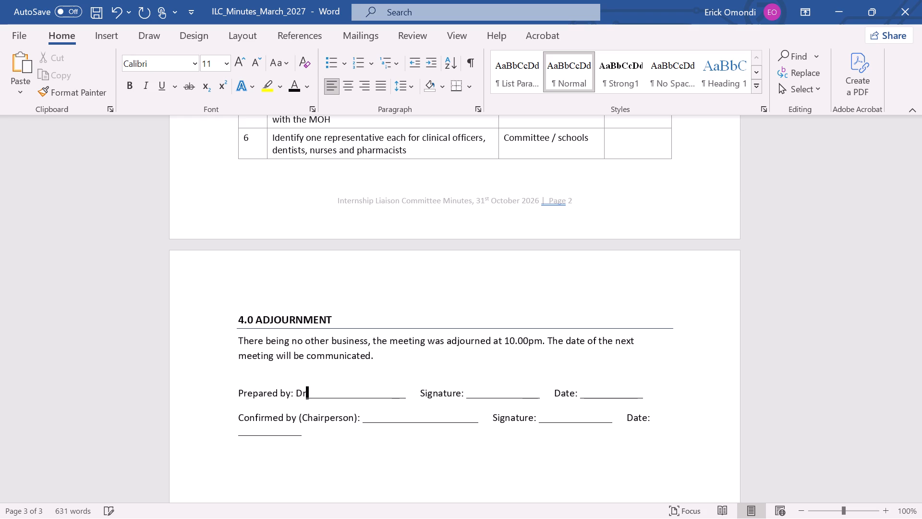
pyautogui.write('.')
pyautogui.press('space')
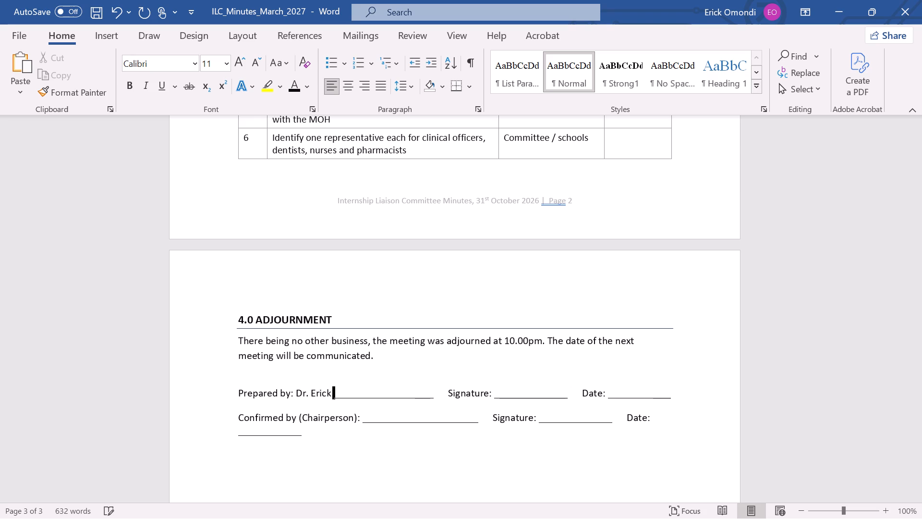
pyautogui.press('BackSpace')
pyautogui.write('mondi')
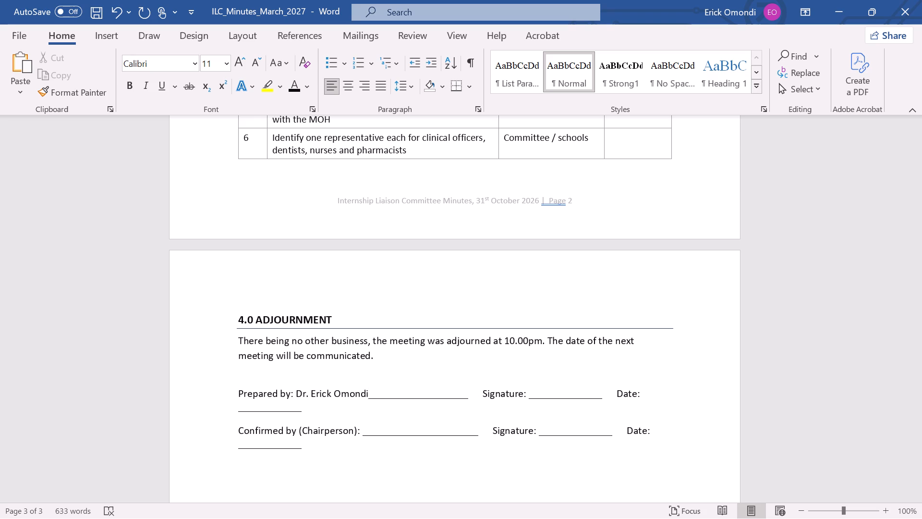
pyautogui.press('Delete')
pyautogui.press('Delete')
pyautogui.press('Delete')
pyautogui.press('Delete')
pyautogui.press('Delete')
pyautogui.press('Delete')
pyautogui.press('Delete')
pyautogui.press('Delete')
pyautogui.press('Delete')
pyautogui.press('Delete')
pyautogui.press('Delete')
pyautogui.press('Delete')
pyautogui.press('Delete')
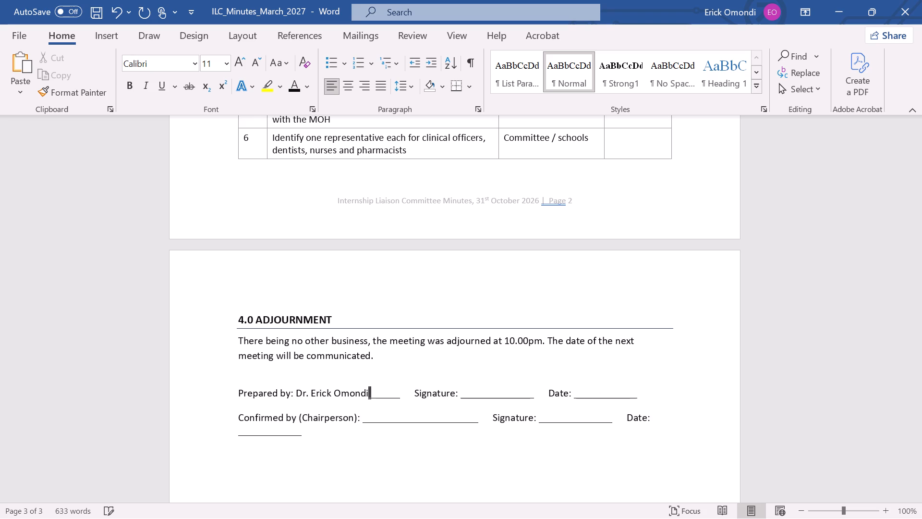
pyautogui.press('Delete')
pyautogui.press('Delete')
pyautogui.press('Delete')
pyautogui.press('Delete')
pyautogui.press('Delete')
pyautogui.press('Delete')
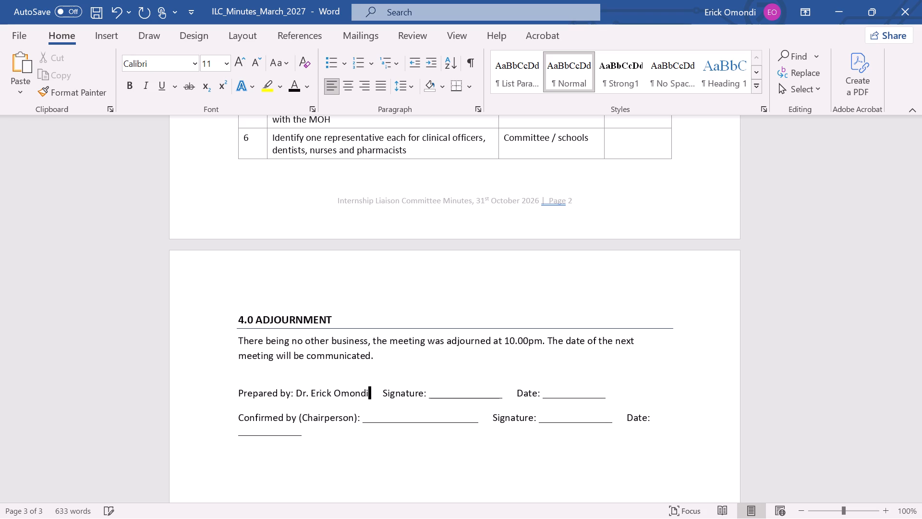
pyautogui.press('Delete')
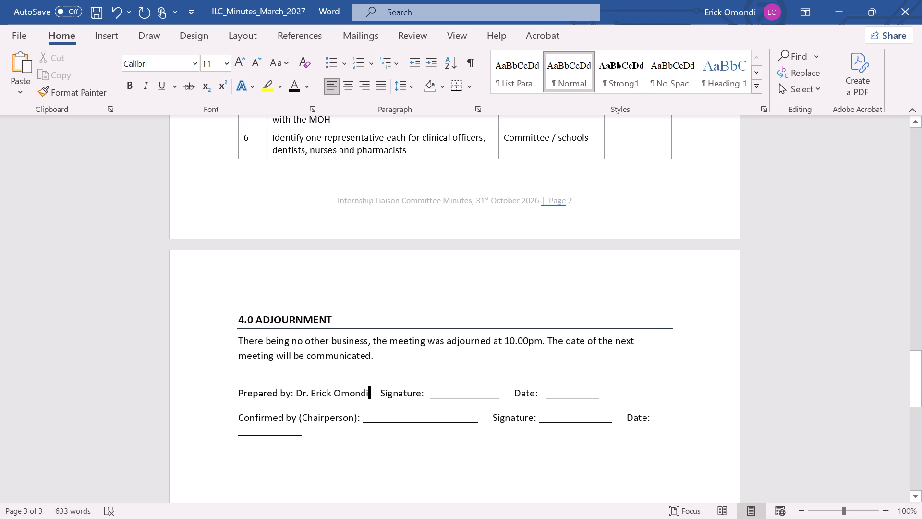
# Underline the preparer's name in the Prepared by line.
pyautogui.moveTo(296, 397); pyautogui.dragTo(364, 395)
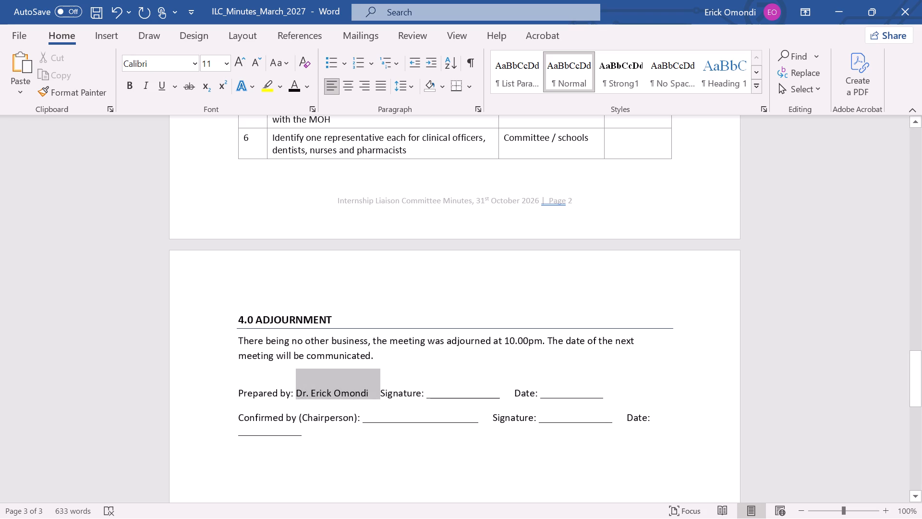
pyautogui.moveTo(364, 395); pyautogui.dragTo(372, 389)
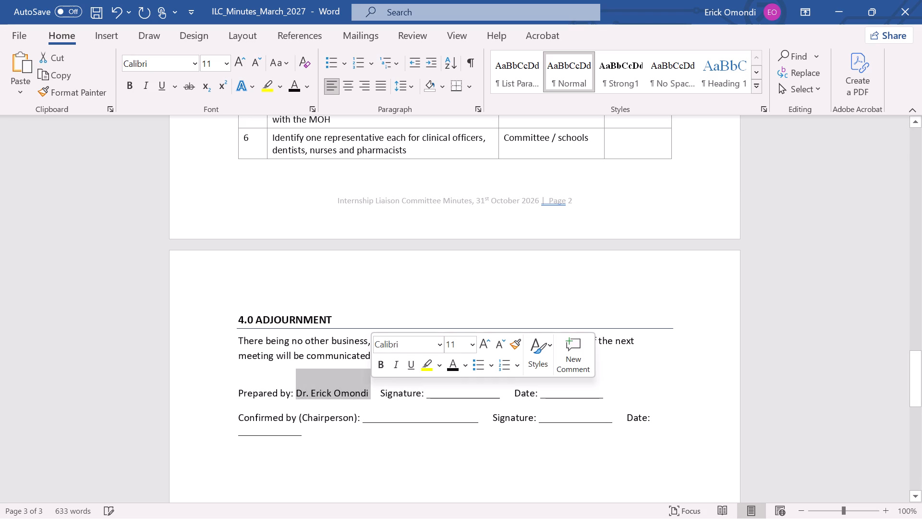
pyautogui.click(407, 368)
pyautogui.doubleClick(402, 400)
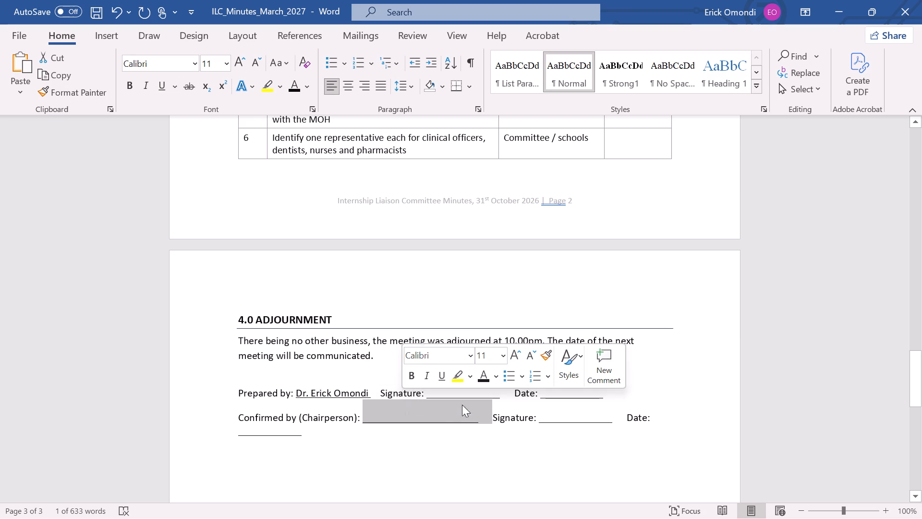
pyautogui.doubleClick(526, 404)
# Replace the blank Date line in the Prepared by row with "31st October 2026".
pyautogui.click(542, 396)
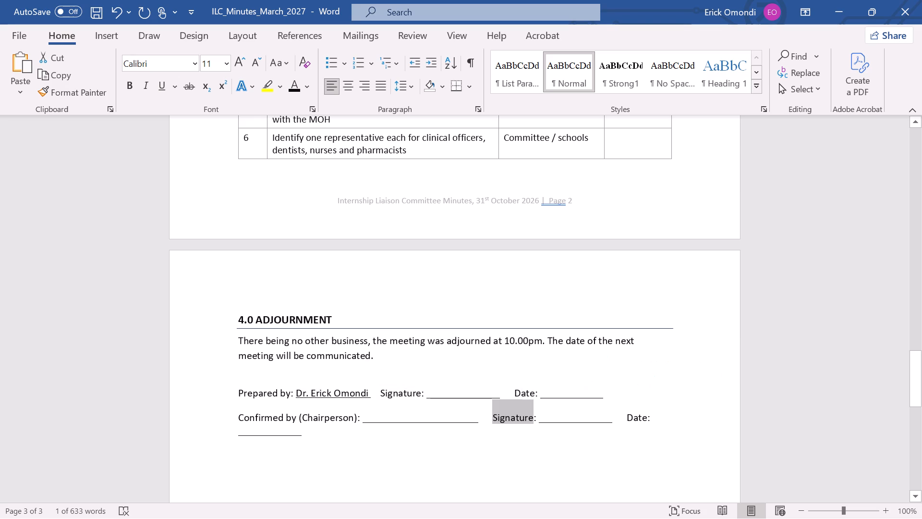
pyautogui.press('Delete')
pyautogui.press('Delete')
pyautogui.press('Delete')
pyautogui.press('Delete')
pyautogui.press('Delete')
pyautogui.press('Delete')
pyautogui.press('Delete')
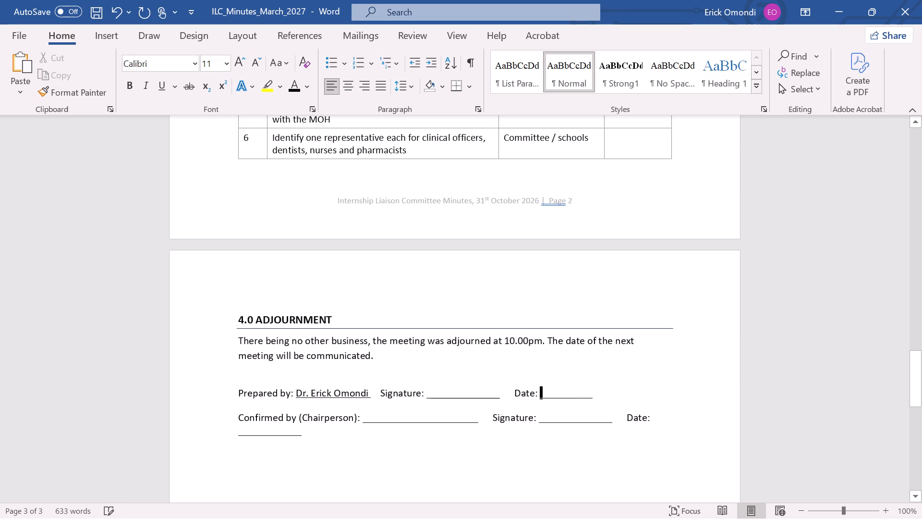
pyautogui.press('Delete')
pyautogui.press('Delete')
pyautogui.press('Delete')
pyautogui.press('Delete')
pyautogui.press('Delete')
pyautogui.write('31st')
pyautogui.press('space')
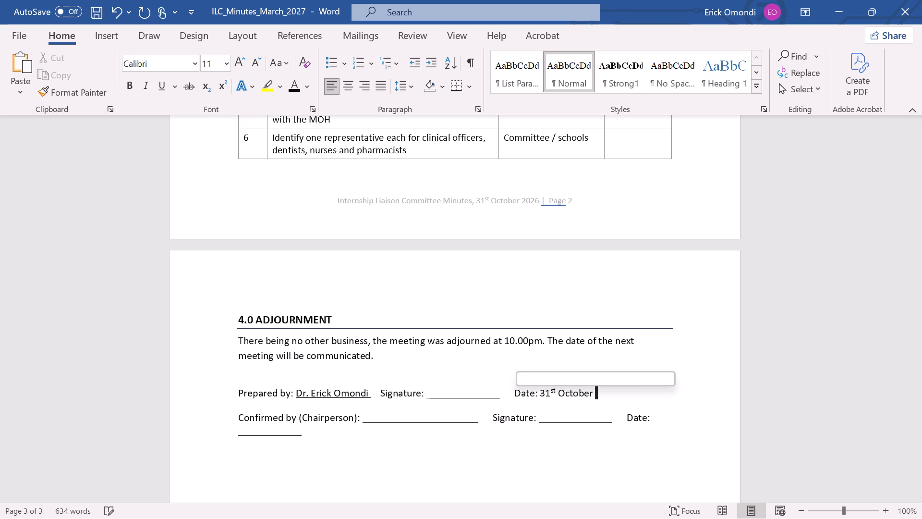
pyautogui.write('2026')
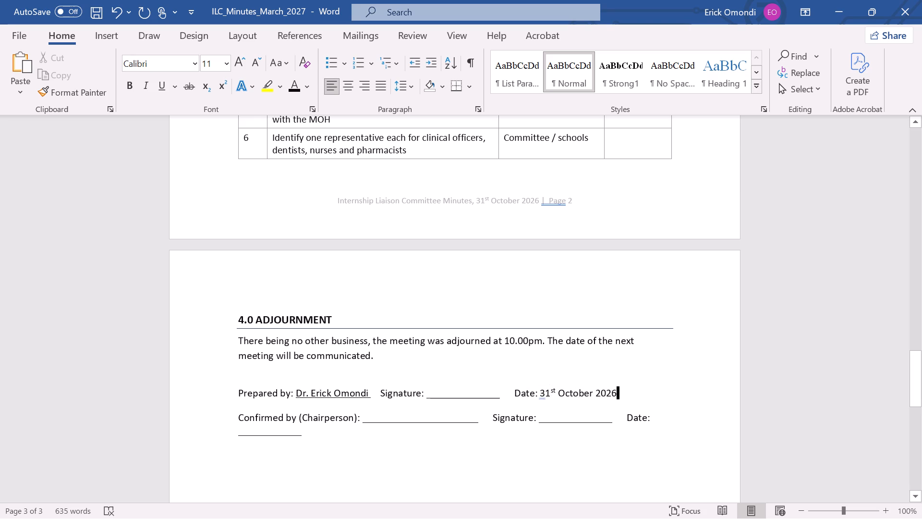
# Underline the date "31st October 2026" in the Prepared by line.
pyautogui.moveTo(542, 395); pyautogui.dragTo(607, 389)
pyautogui.click(641, 366)
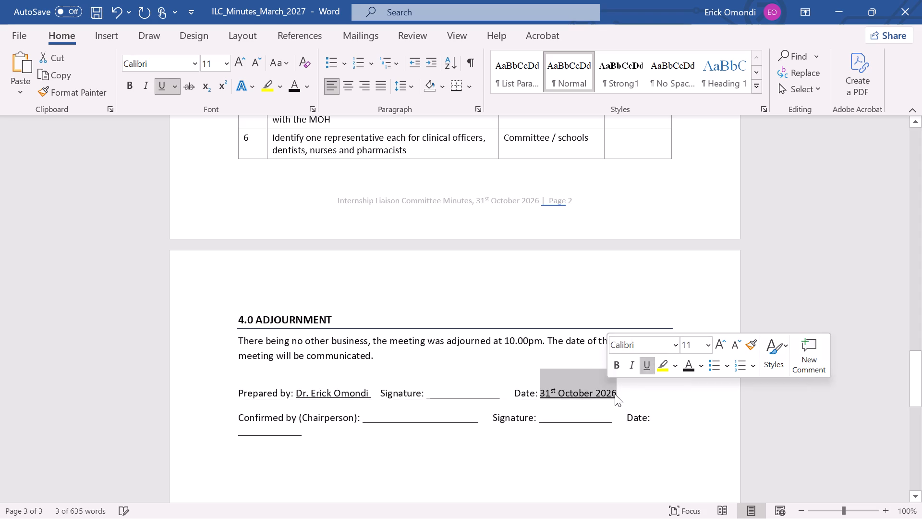
pyautogui.click(615, 394)
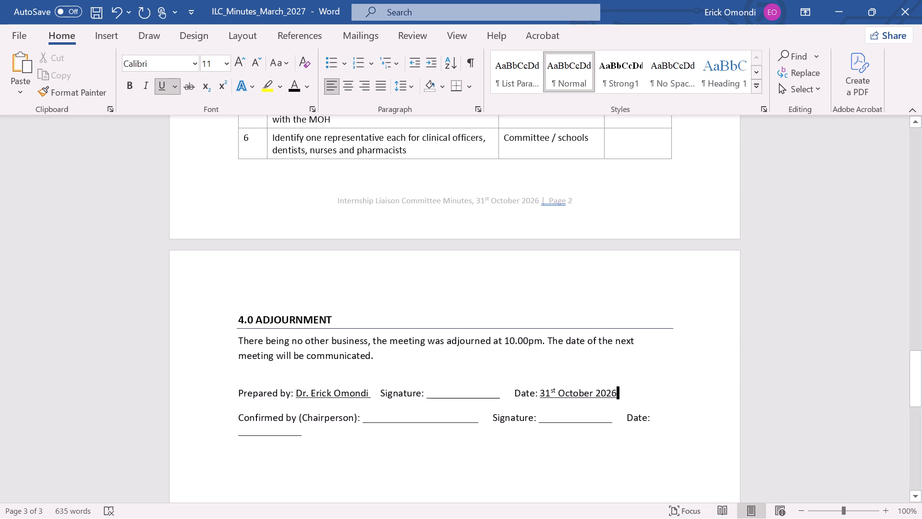
# Delete the whole "Confirmed by (Chairperson)" signature line, including its Signature and Date blanks.
pyautogui.moveTo(241, 418); pyautogui.dragTo(306, 455)
pyautogui.press('BackSpace')
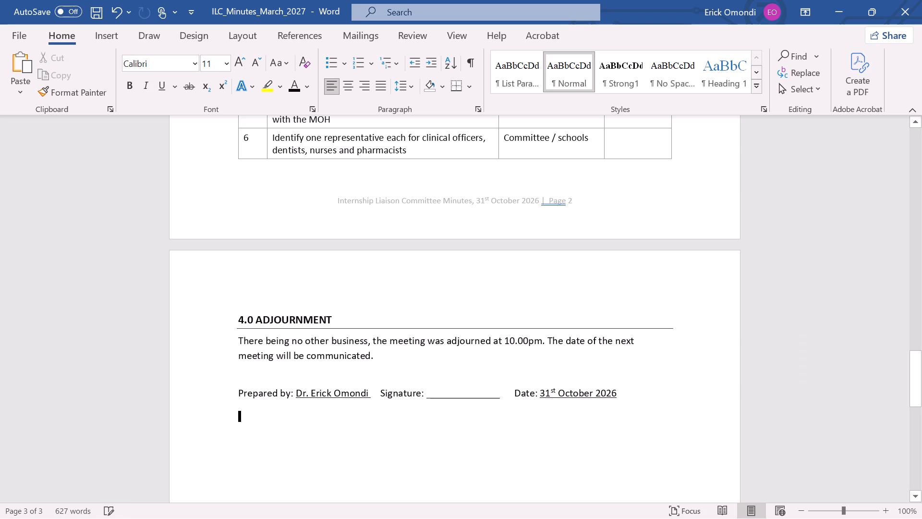
# Make the preparer's name in the Prepared by line bold.
pyautogui.scroll(1, 348, 419)
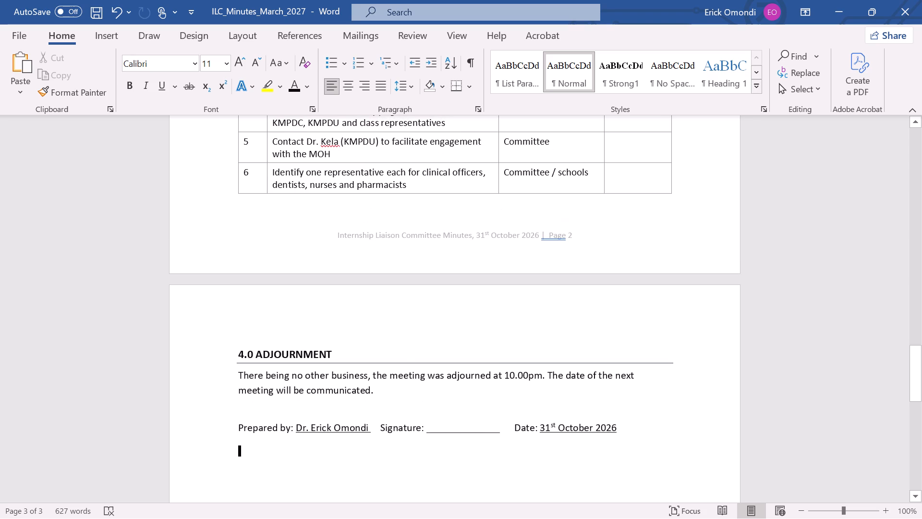
pyautogui.moveTo(297, 429); pyautogui.dragTo(356, 429)
pyautogui.click(367, 411)
pyautogui.click(374, 435)
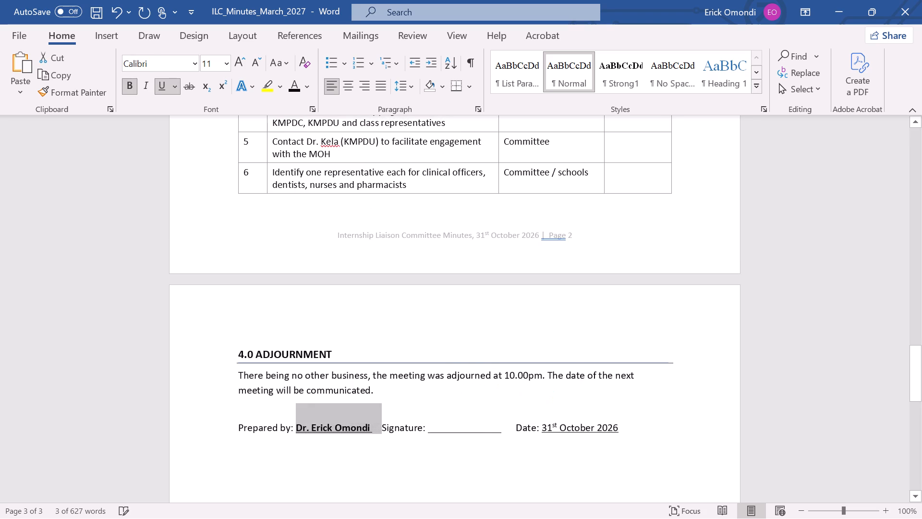
pyautogui.click(572, 440)
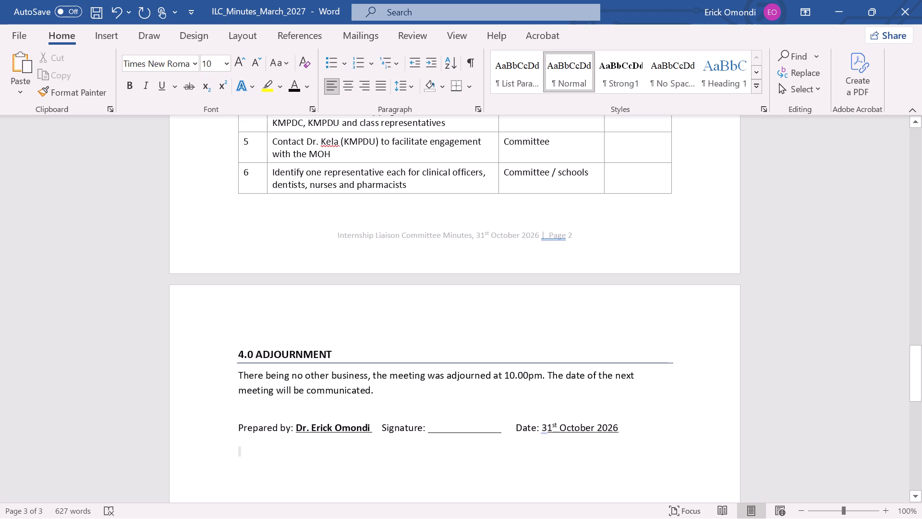
# Make the date "31st October 2026" in the Prepared by line bold.
pyautogui.moveTo(542, 430); pyautogui.dragTo(612, 431)
pyautogui.doubleClick(619, 403)
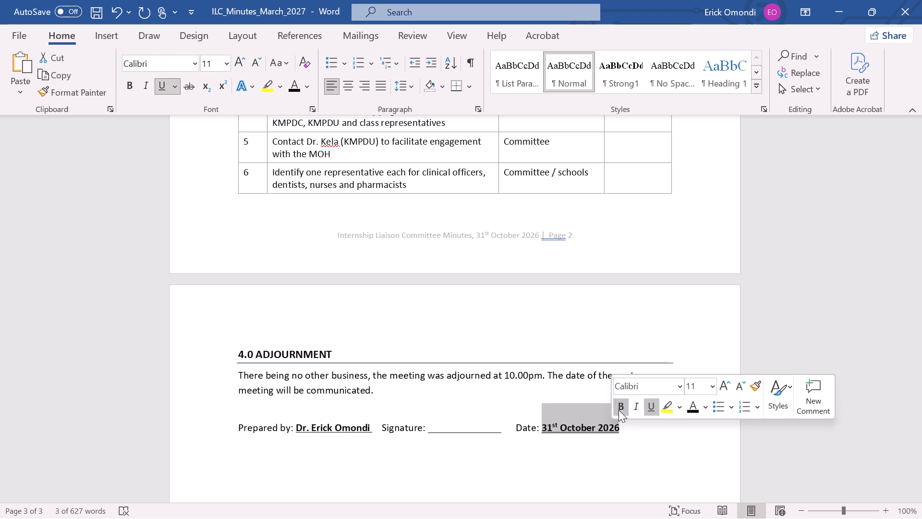
pyautogui.click(594, 440)
# Accept the grammar suggestion "| Page" in the page footer to fix its spacing, and return to the document body.
pyautogui.scroll(2, 513, 429)
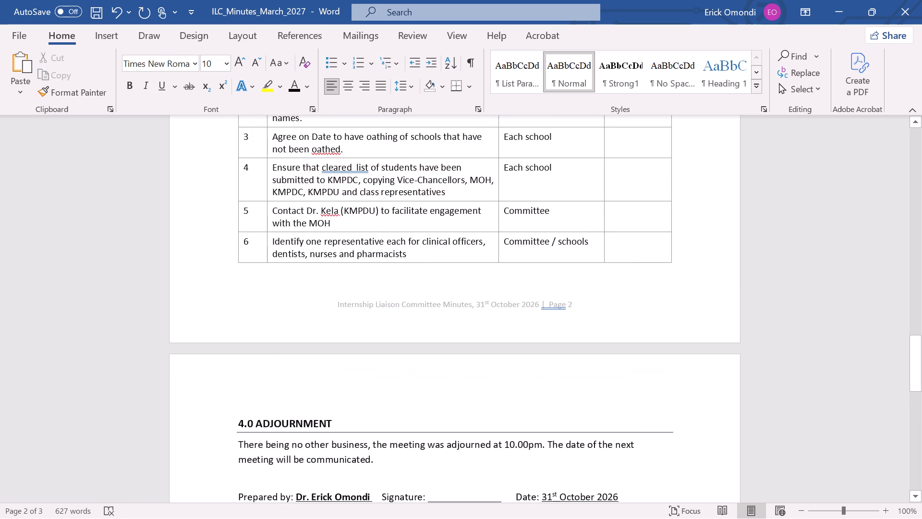
pyautogui.click(564, 304)
pyautogui.doubleClick(559, 306)
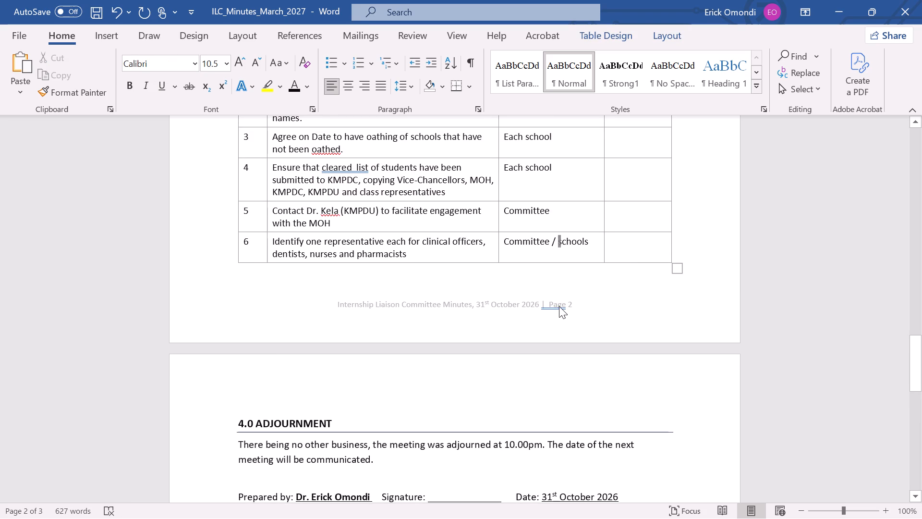
pyautogui.click(559, 306)
pyautogui.rightClick(550, 306)
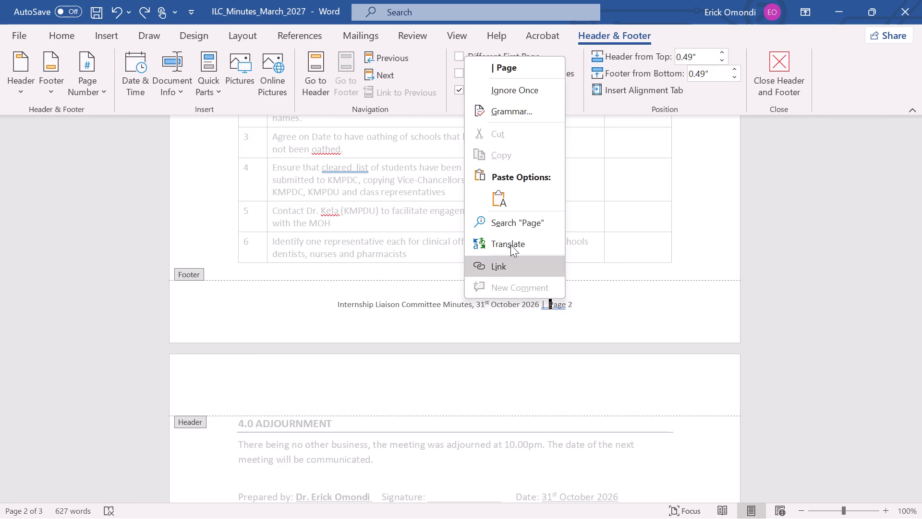
pyautogui.click(517, 70)
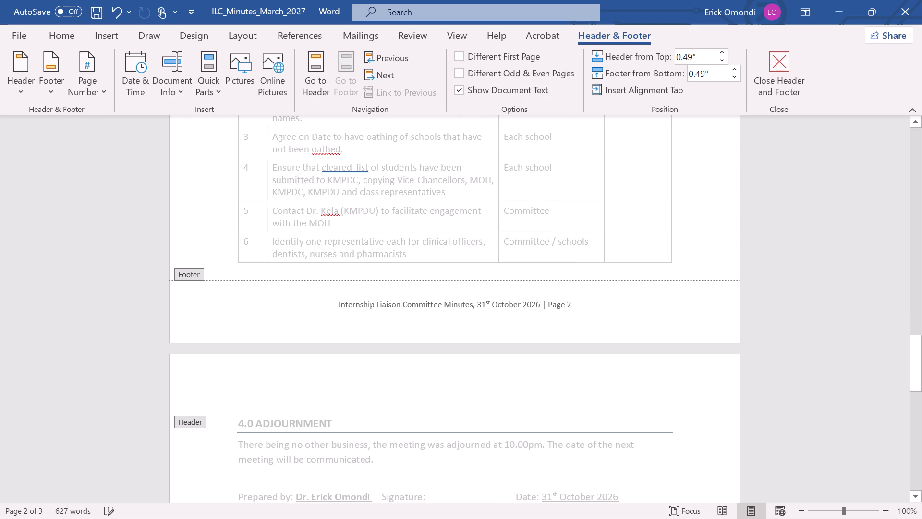
pyautogui.scroll(5, 459, 362)
pyautogui.doubleClick(524, 364)
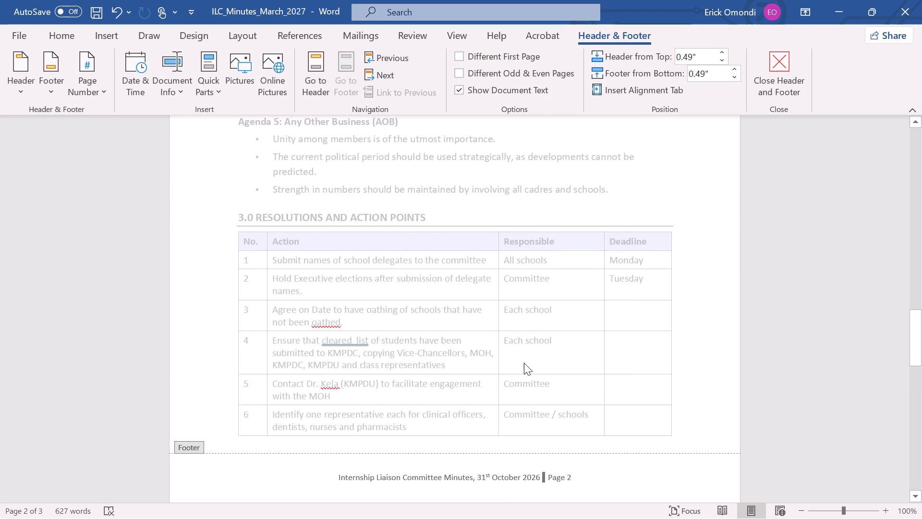
# Accept the grammar suggestion "cleared list" to fix the spacing in action point 4.
pyautogui.click(352, 337)
pyautogui.rightClick(354, 337)
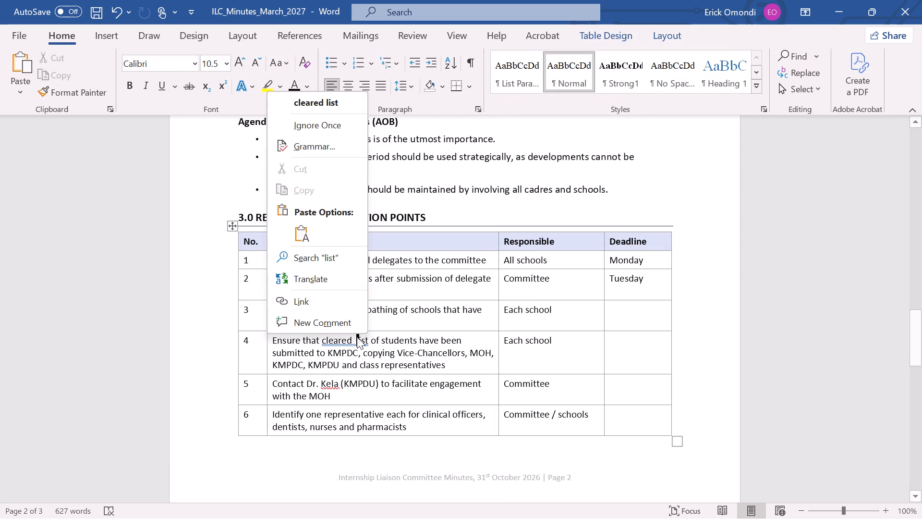
pyautogui.doubleClick(316, 107)
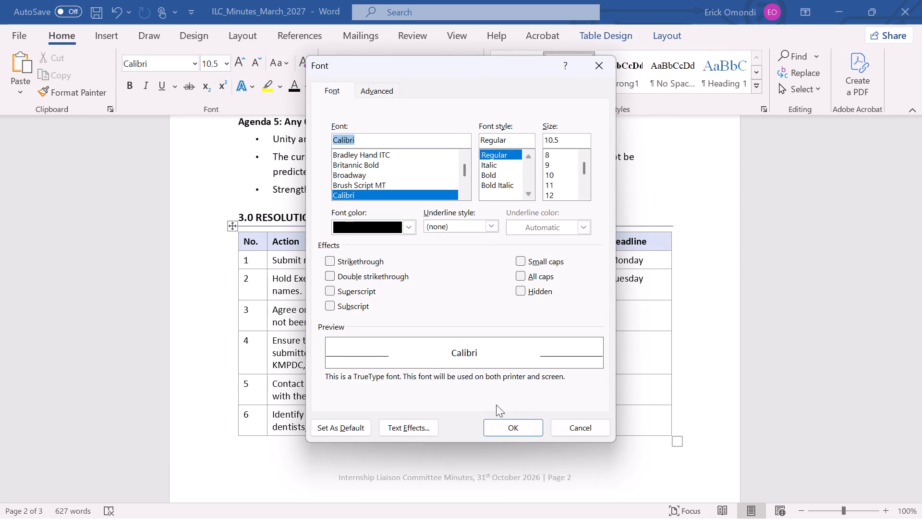
pyautogui.click(567, 432)
# Format the entire document text in Times New Roman at size 12.
pyautogui.scroll(3, 393, 395)
pyautogui.scroll(20, 393, 395)
pyautogui.scroll(8, 393, 395)
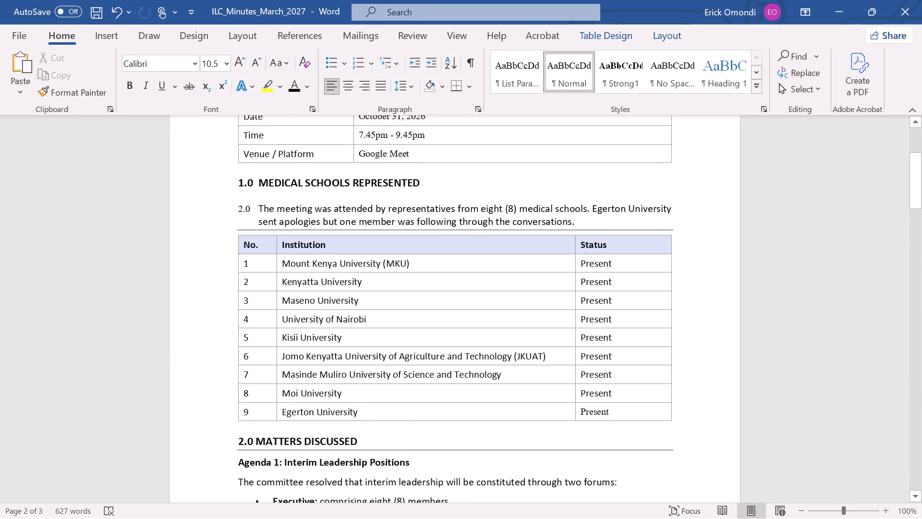
pyautogui.scroll(11, 393, 395)
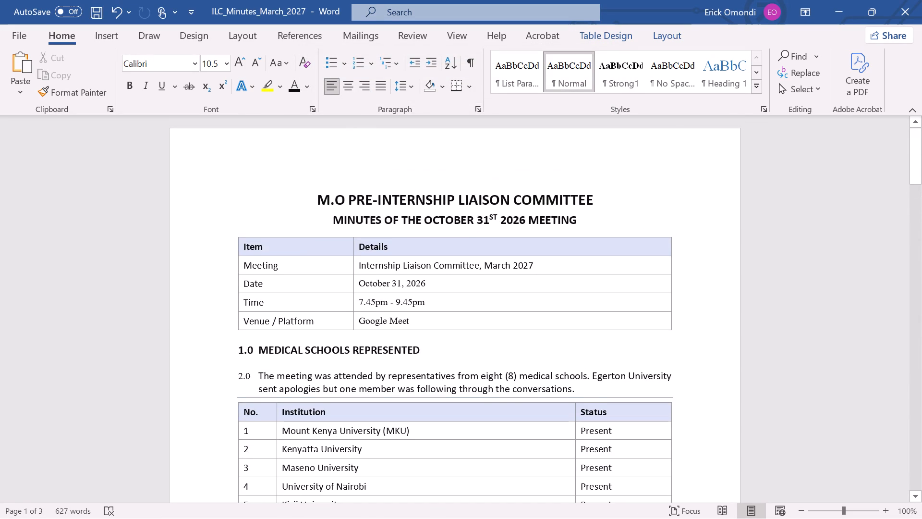
pyautogui.hotkey('ctrl', 'a')
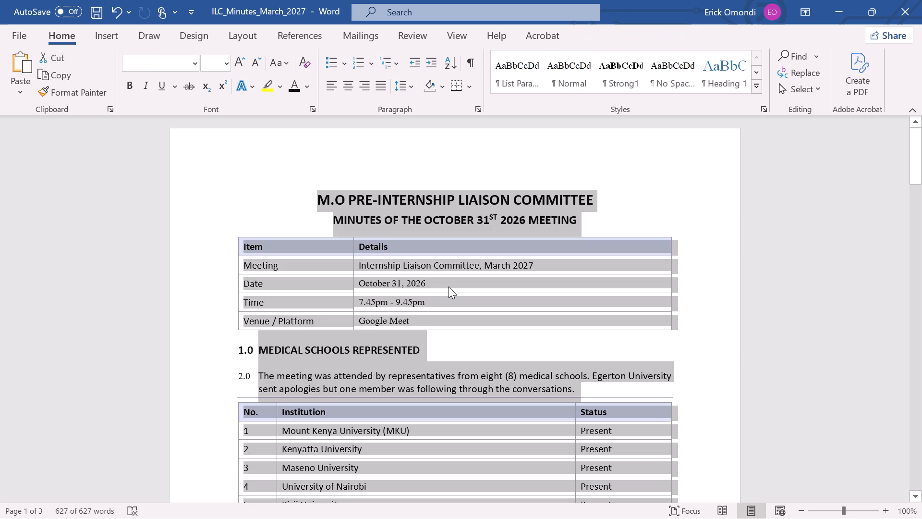
pyautogui.click(196, 63)
pyautogui.click(174, 160)
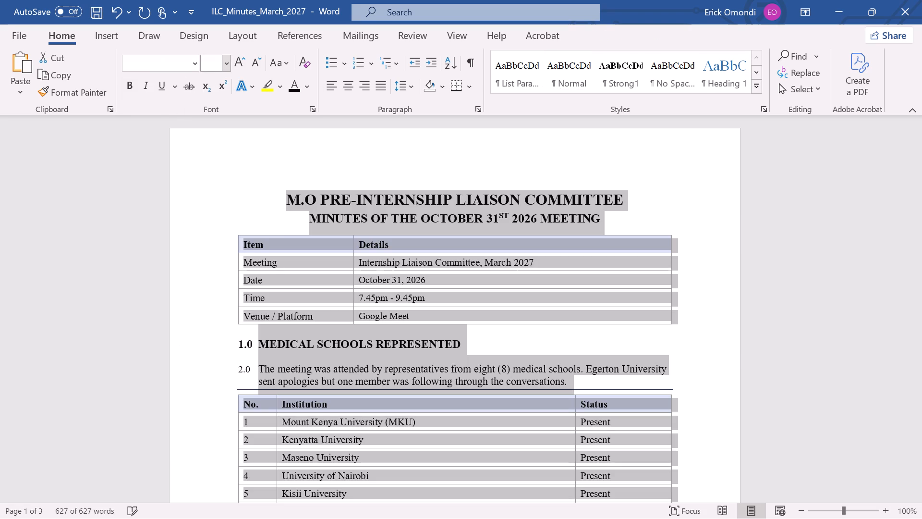
pyautogui.click(222, 62)
pyautogui.click(215, 148)
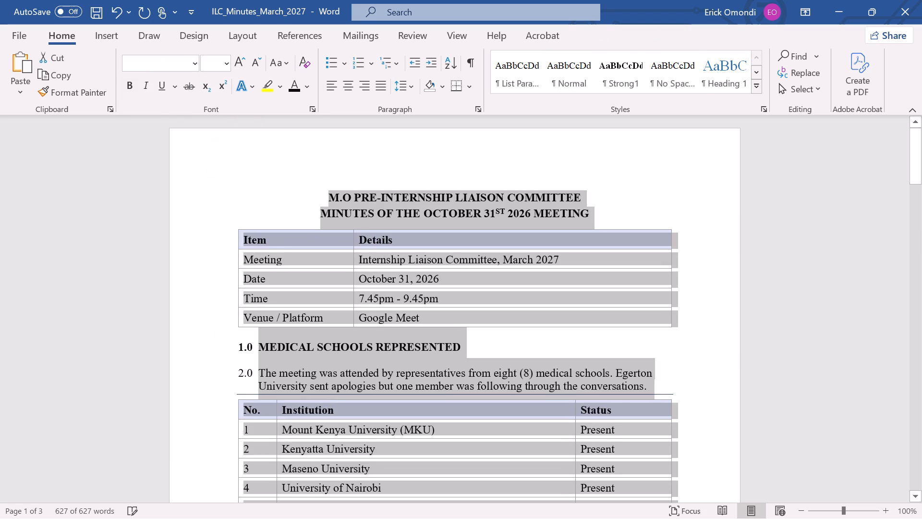
# Set the whole document's line spacing to 1.5 and remove the space after paragraphs.
pyautogui.click(405, 80)
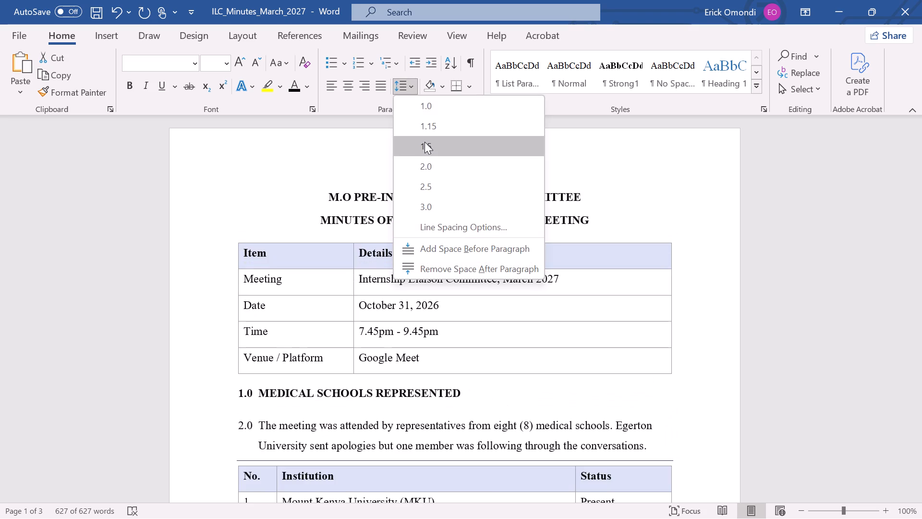
pyautogui.click(425, 142)
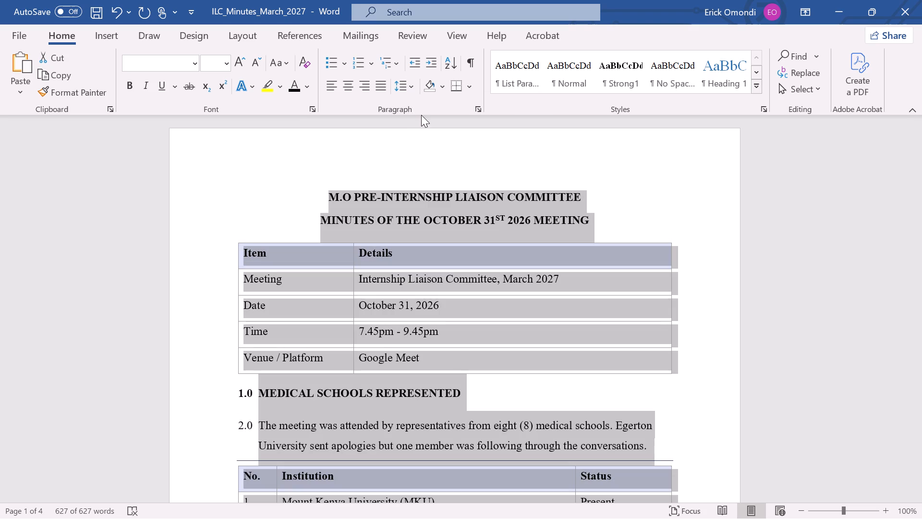
pyautogui.doubleClick(409, 92)
pyautogui.click(409, 92)
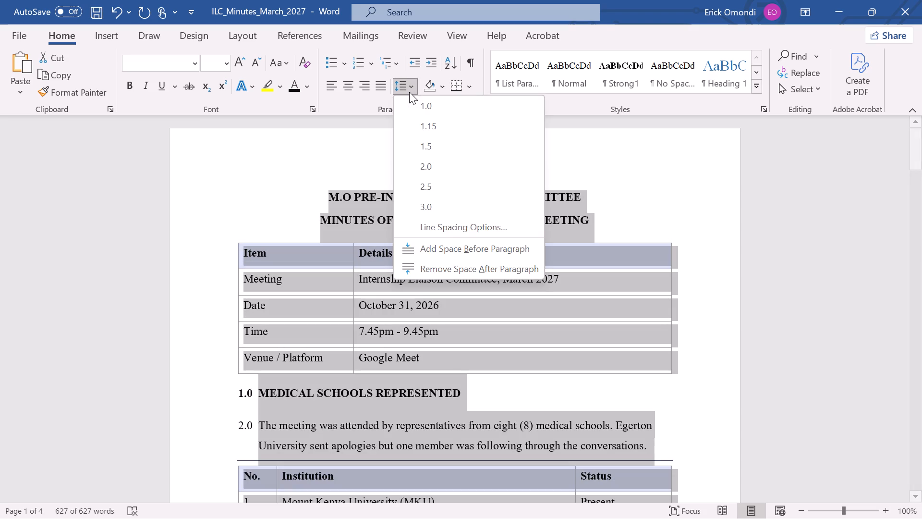
pyautogui.click(444, 264)
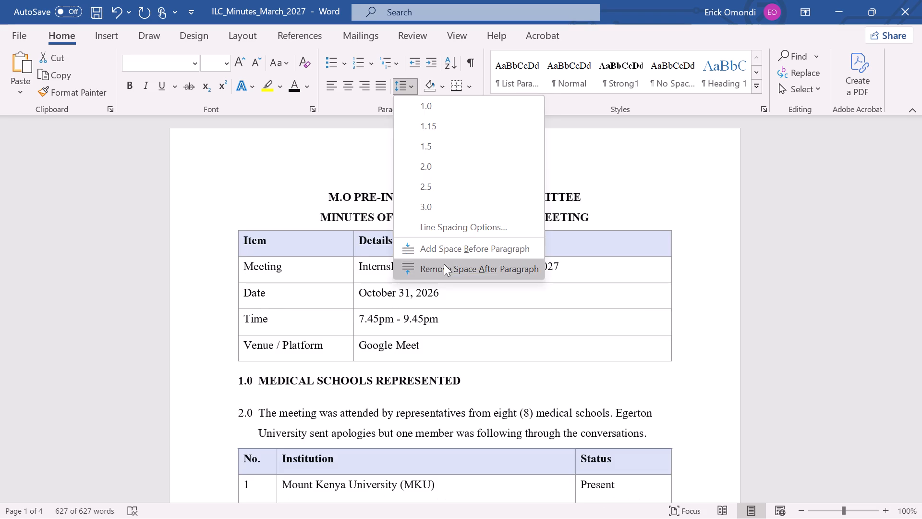
pyautogui.click(510, 393)
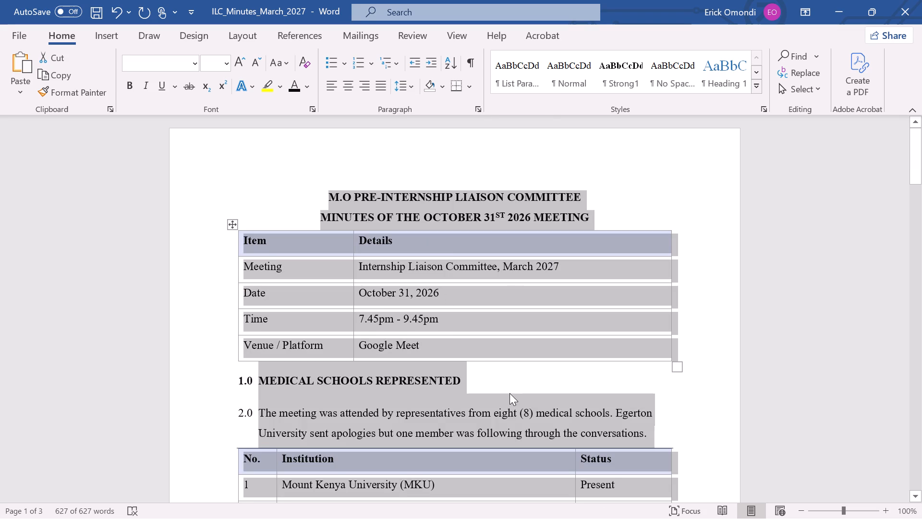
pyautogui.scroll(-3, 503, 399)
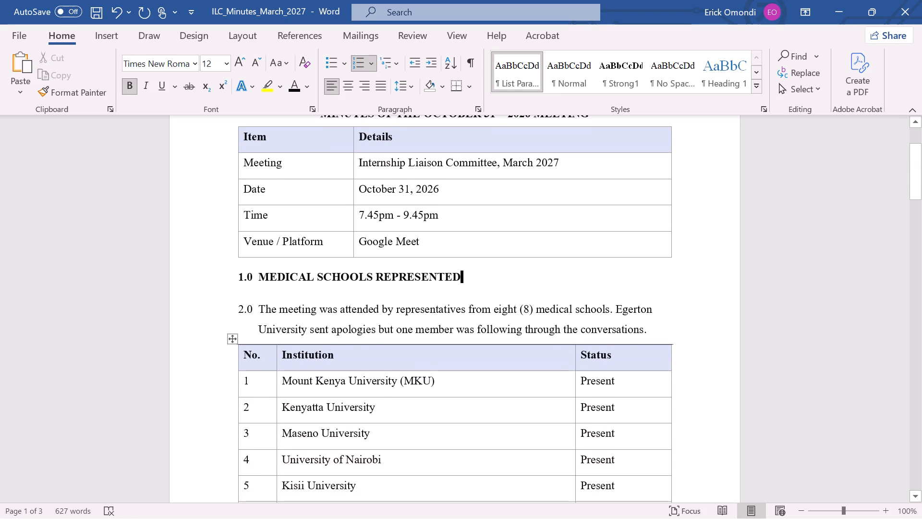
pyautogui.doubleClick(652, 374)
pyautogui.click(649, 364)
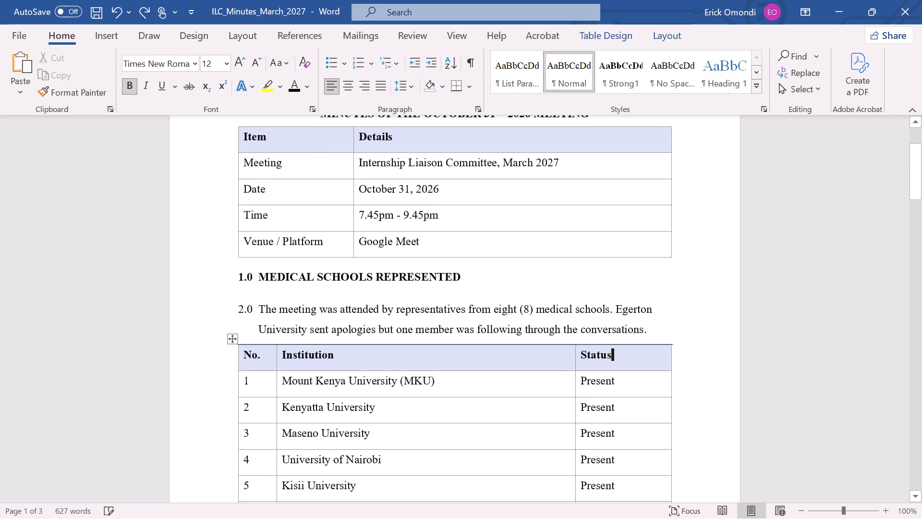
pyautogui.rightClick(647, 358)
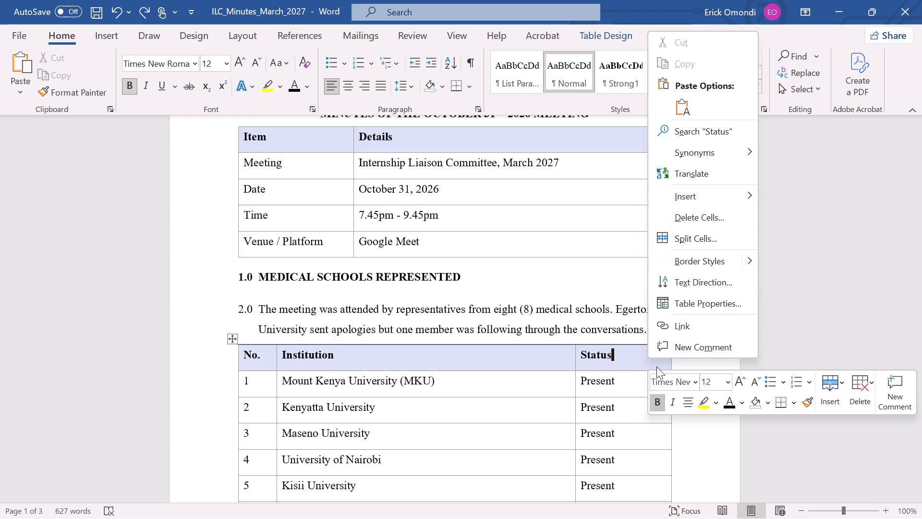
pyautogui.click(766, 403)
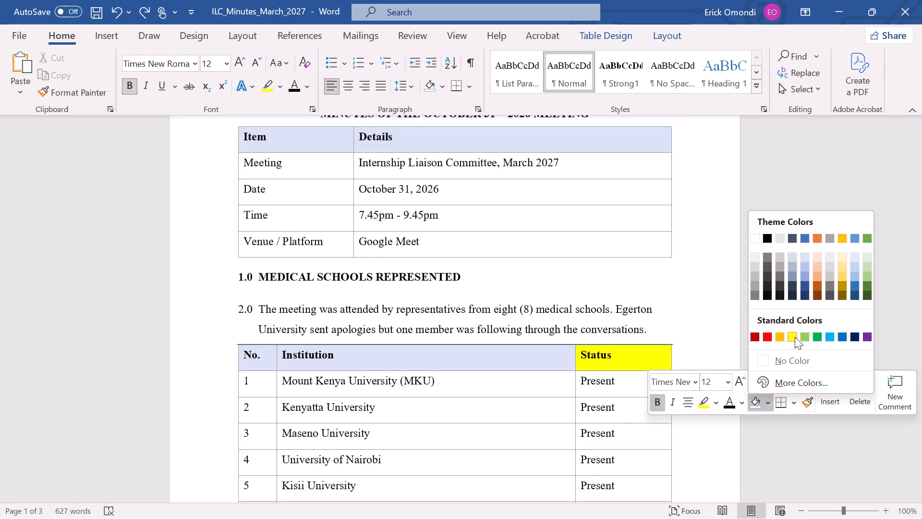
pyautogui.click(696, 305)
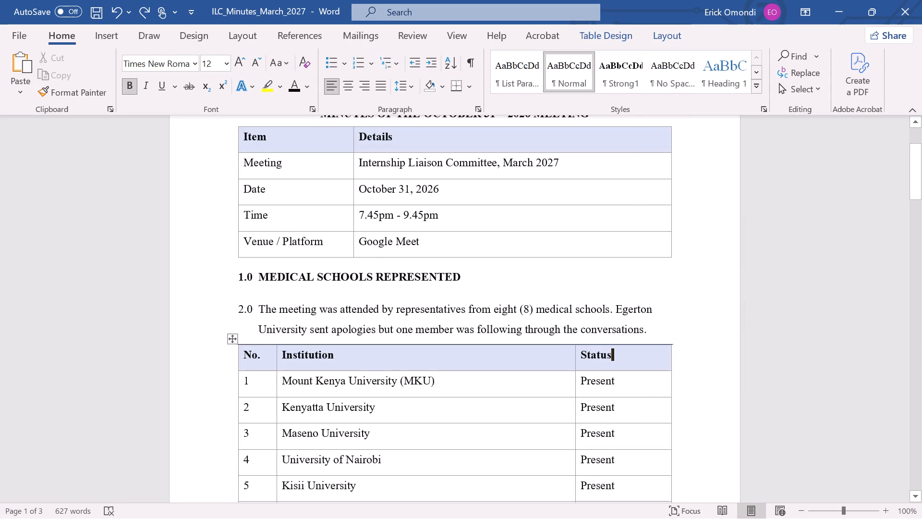
# Delete the doctor's name and the brackets around KMPDU in action point 5, leaving "Contact KMPDU to facilitate".
pyautogui.scroll(-20, 535, 336)
pyautogui.scroll(-3, 535, 336)
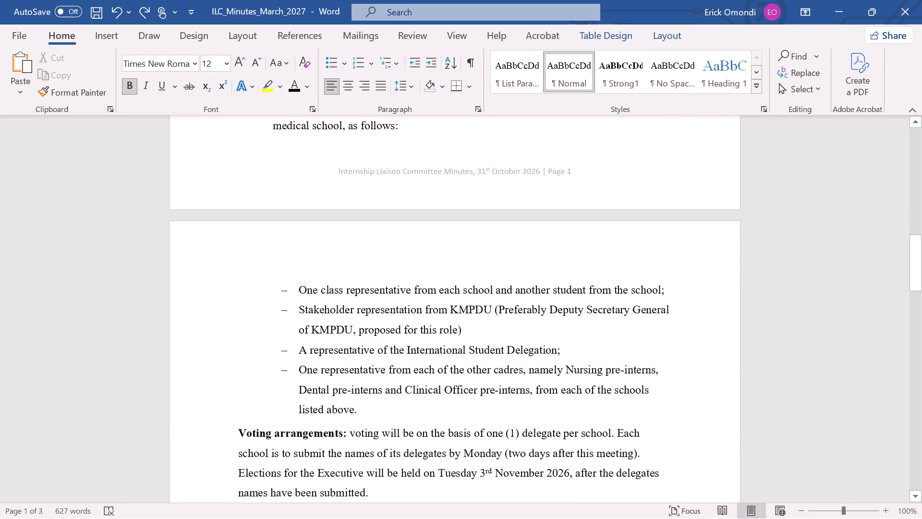
pyautogui.scroll(-18, 531, 337)
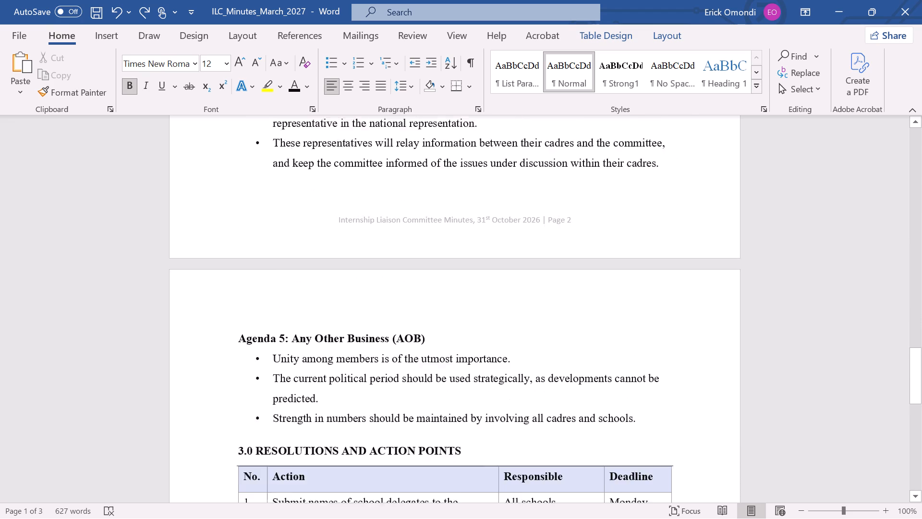
pyautogui.scroll(-10, 531, 337)
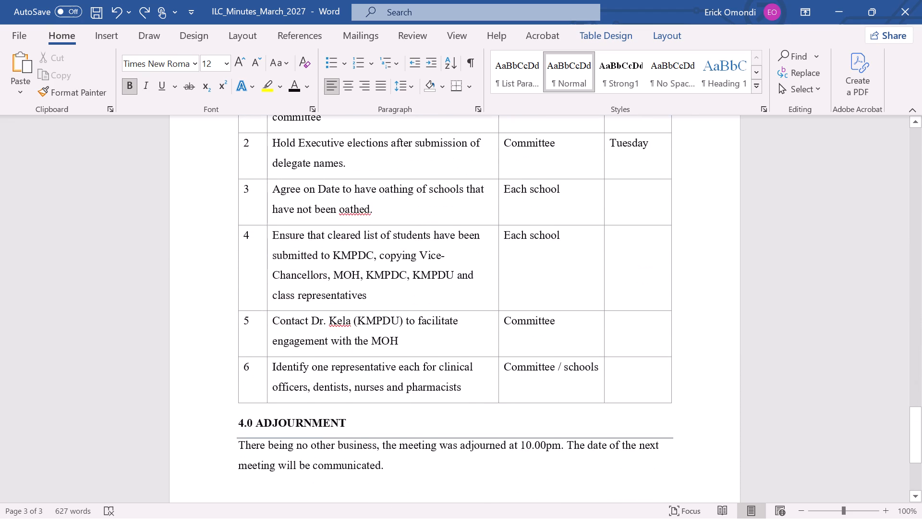
pyautogui.scroll(-1, 531, 337)
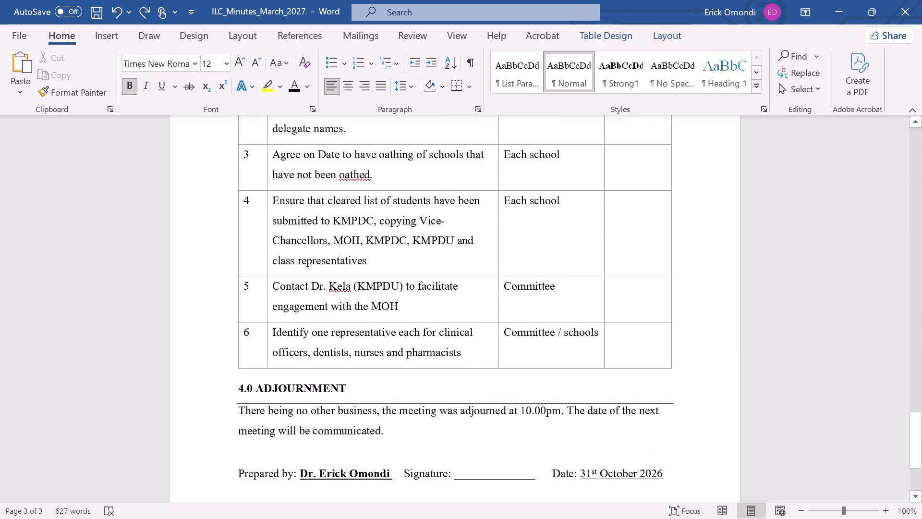
pyautogui.doubleClick(358, 288)
pyautogui.click(358, 288)
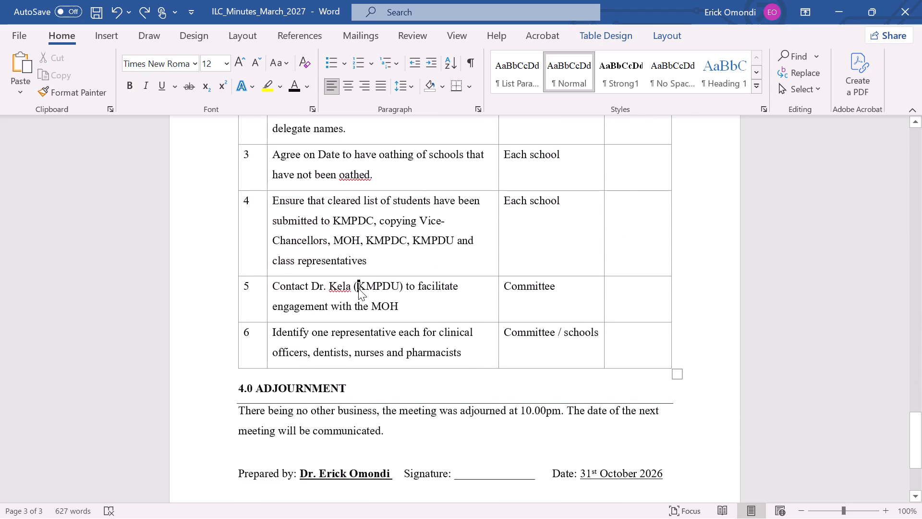
pyautogui.press('BackSpace')
pyautogui.press('BackSpace')
pyautogui.press('BackSpace')
pyautogui.press('BackSpace')
pyautogui.press('BackSpace')
pyautogui.press('BackSpace')
pyautogui.press('BackSpace')
pyautogui.press('BackSpace')
pyautogui.press('BackSpace')
pyautogui.press('BackSpace')
pyautogui.press('BackSpace')
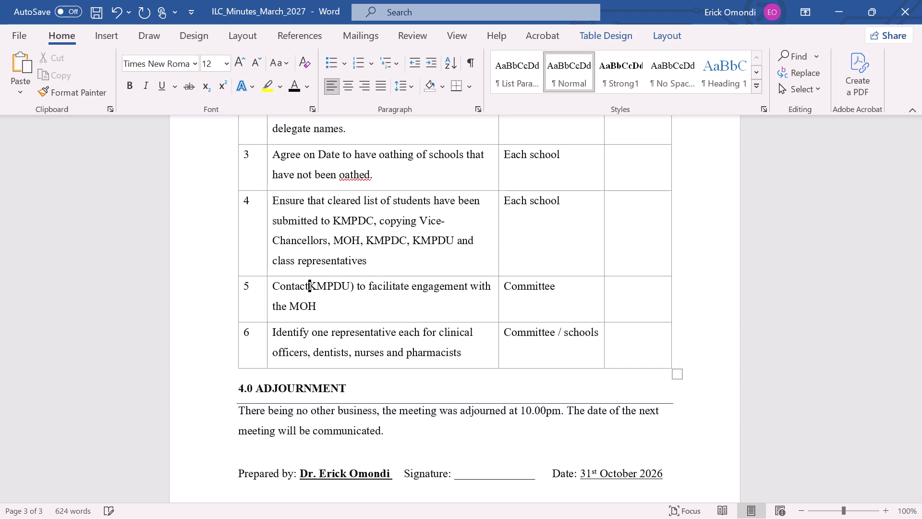
pyautogui.press('space')
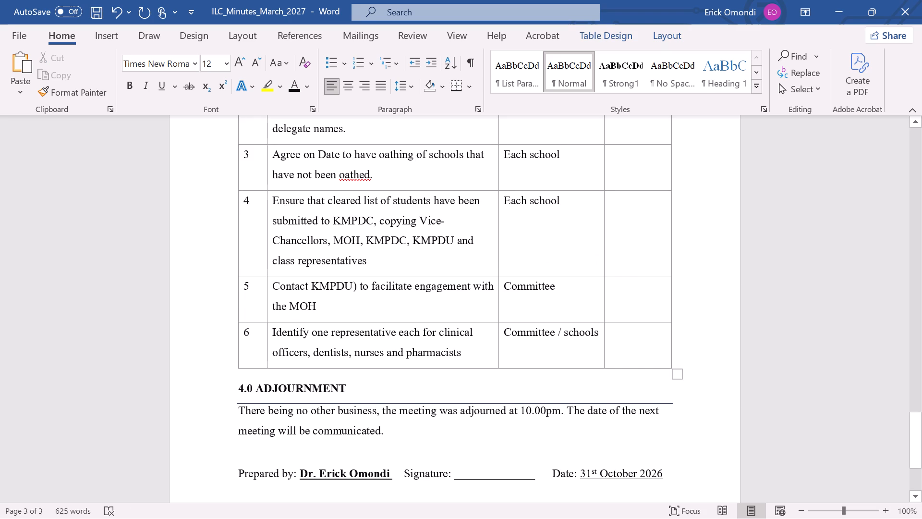
pyautogui.doubleClick(352, 288)
pyautogui.click(356, 286)
pyautogui.press('BackSpace')
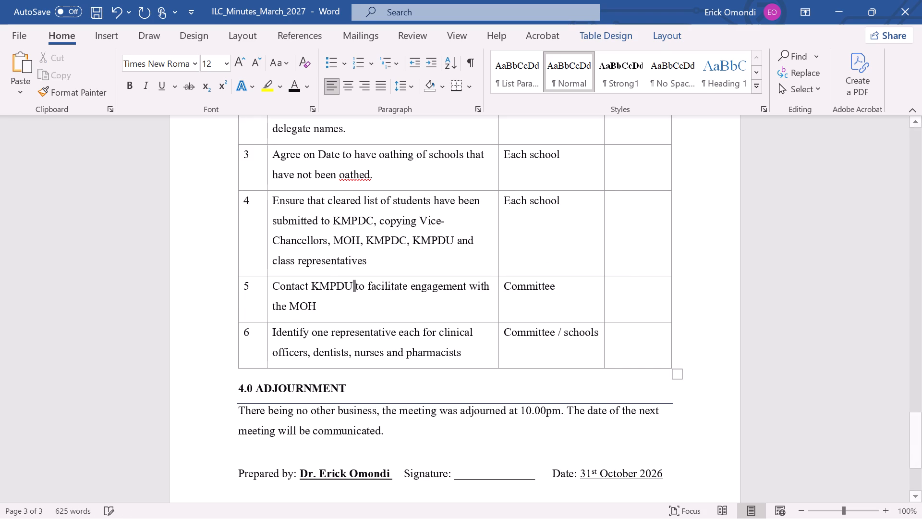
# Insert ", Deputy Sec Gen preferred" after KMPDU in action point 5.
pyautogui.write(',')
pyautogui.press('space')
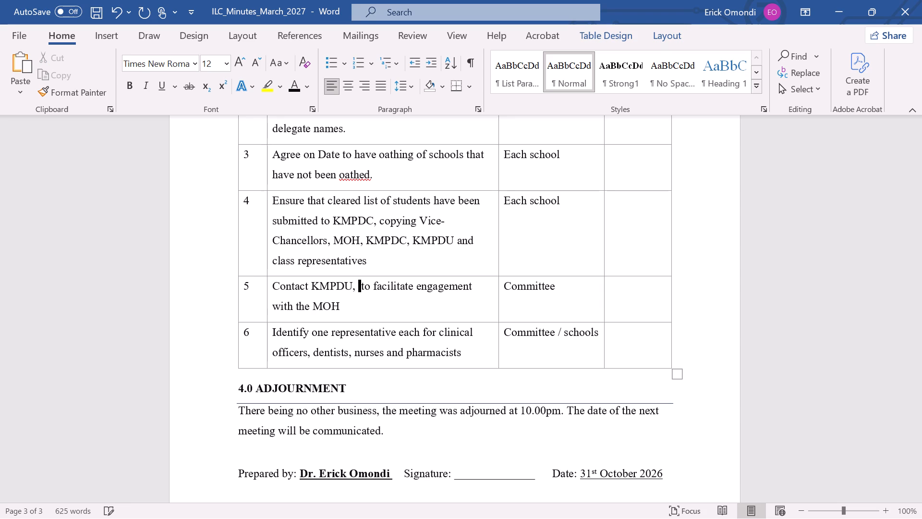
pyautogui.write('eputy')
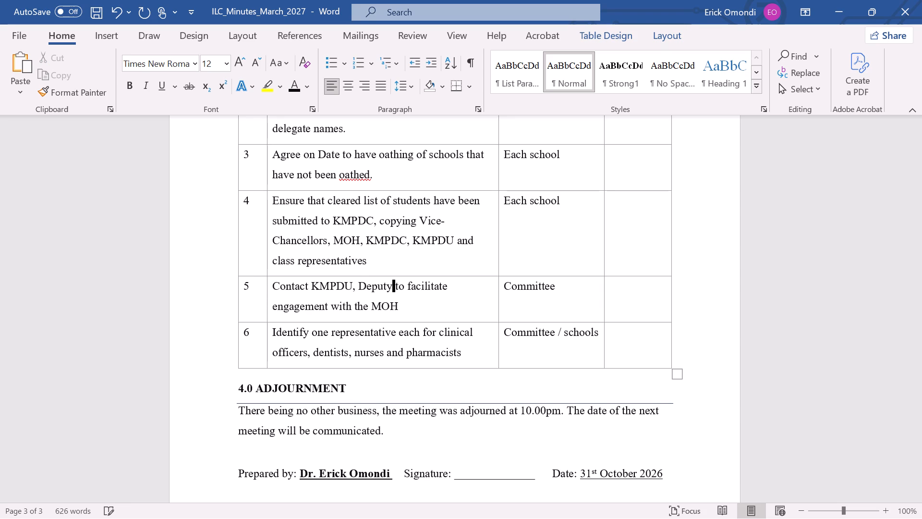
pyautogui.press('space')
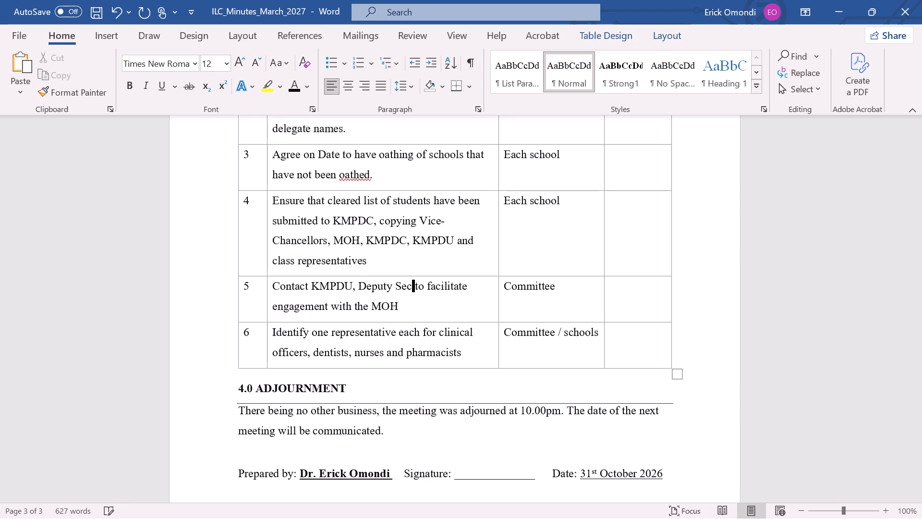
pyautogui.write('en preferred')
pyautogui.press('space')
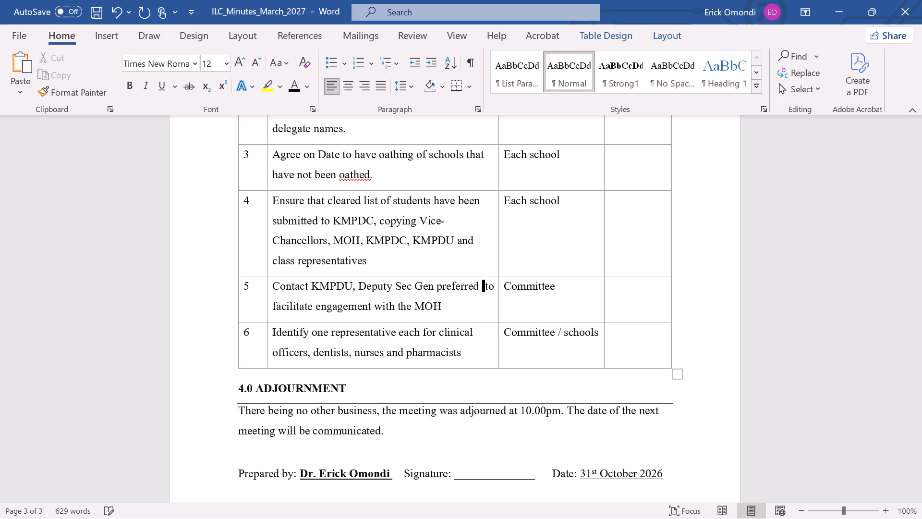
pyautogui.press('BackSpace')
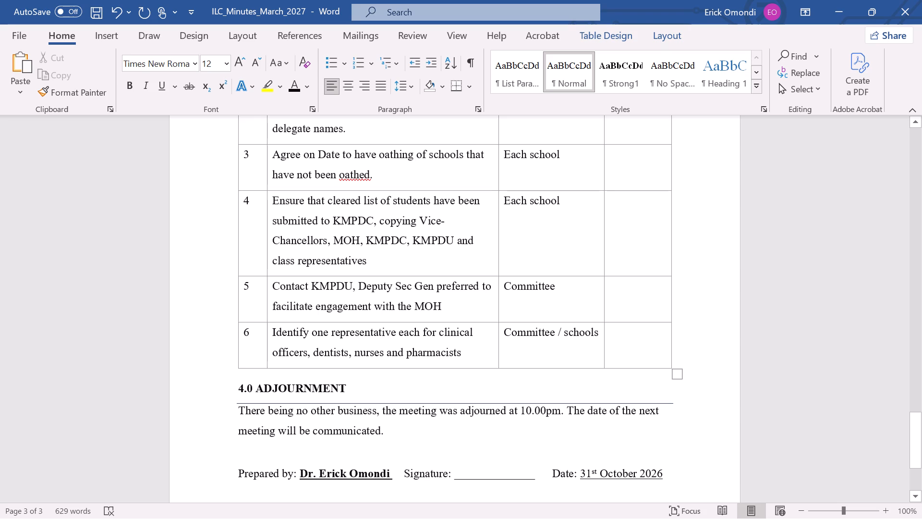
# Insert "with the" before "engagement" in action point 5.
pyautogui.click(315, 302)
pyautogui.write('with')
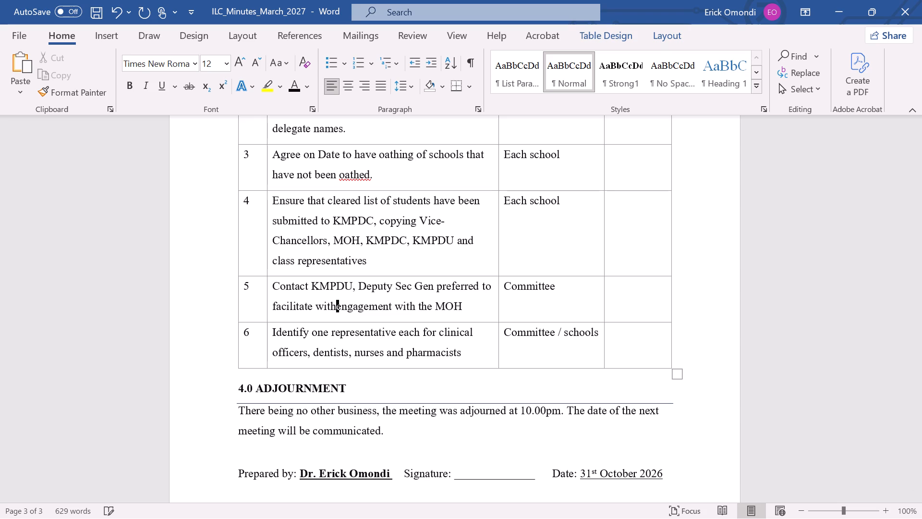
pyautogui.press('space')
pyautogui.write('the')
pyautogui.press('space')
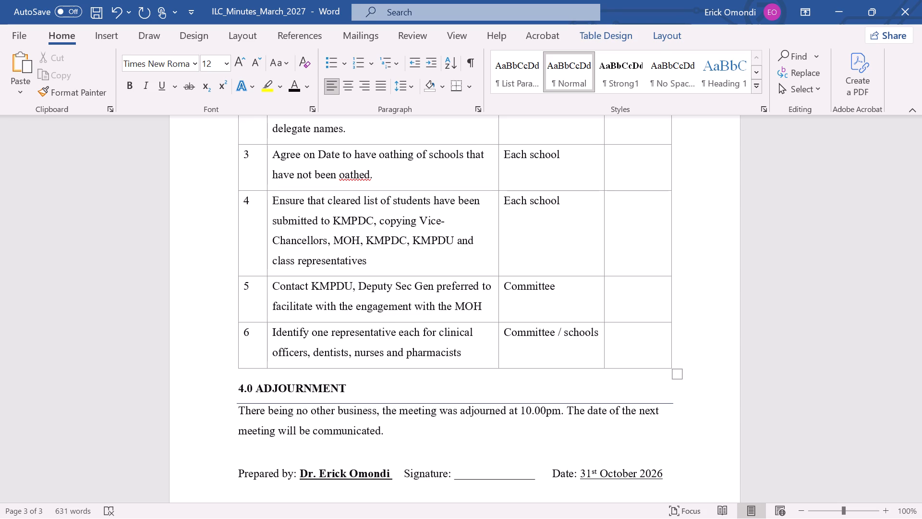
# Change "engagement" to "engagements" in action point 5.
pyautogui.click(412, 307)
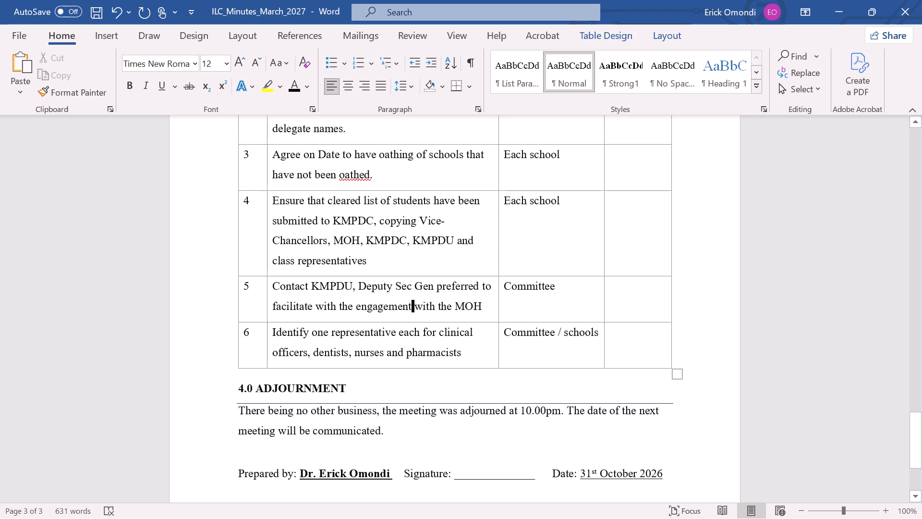
pyautogui.press('s')
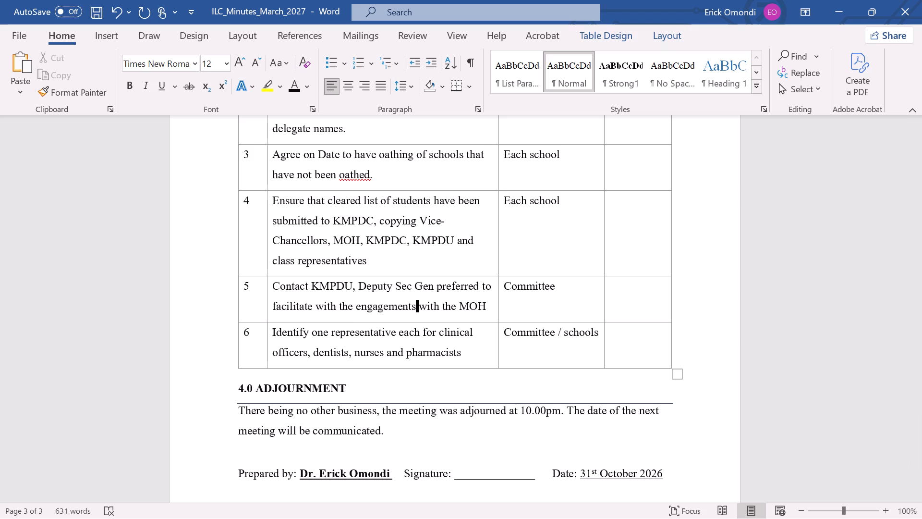
# Review the whole minutes document, from the closing signature line back to the title on page 1.
pyautogui.scroll(-3, 426, 332)
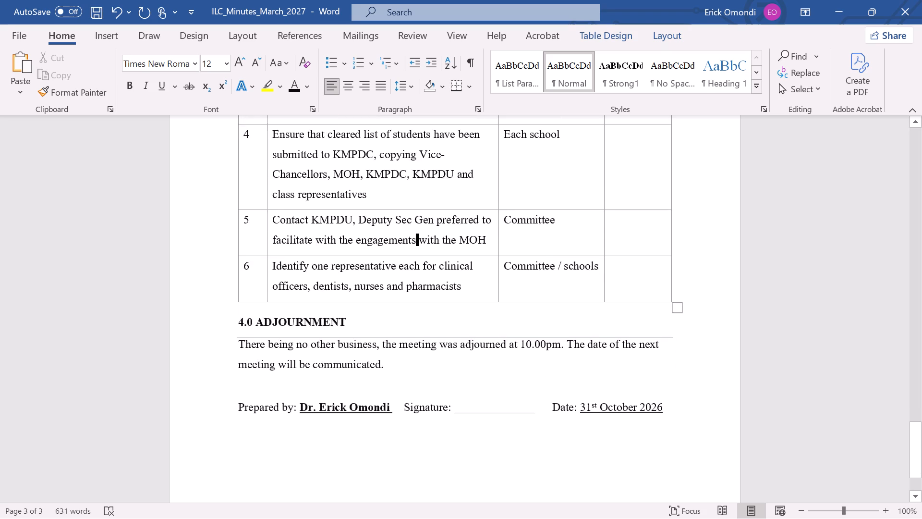
pyautogui.scroll(-9, 436, 326)
pyautogui.scroll(3, 436, 326)
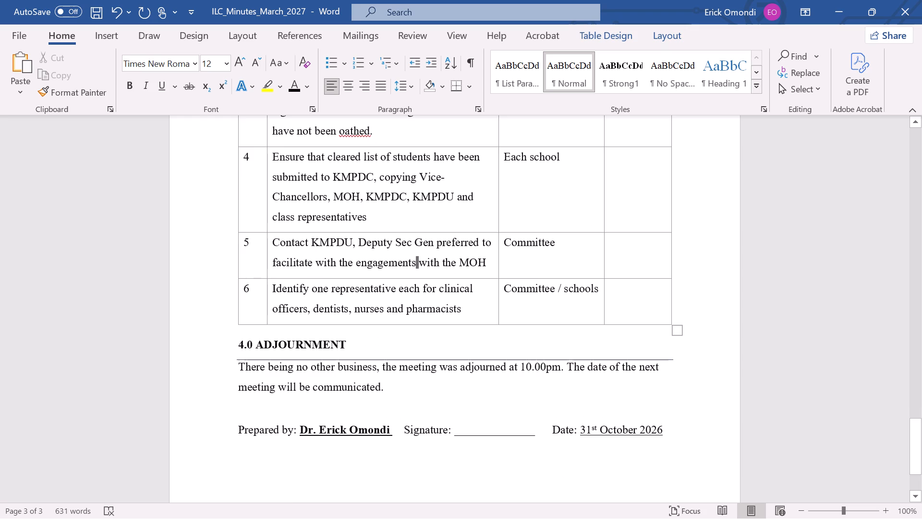
pyautogui.scroll(12, 436, 326)
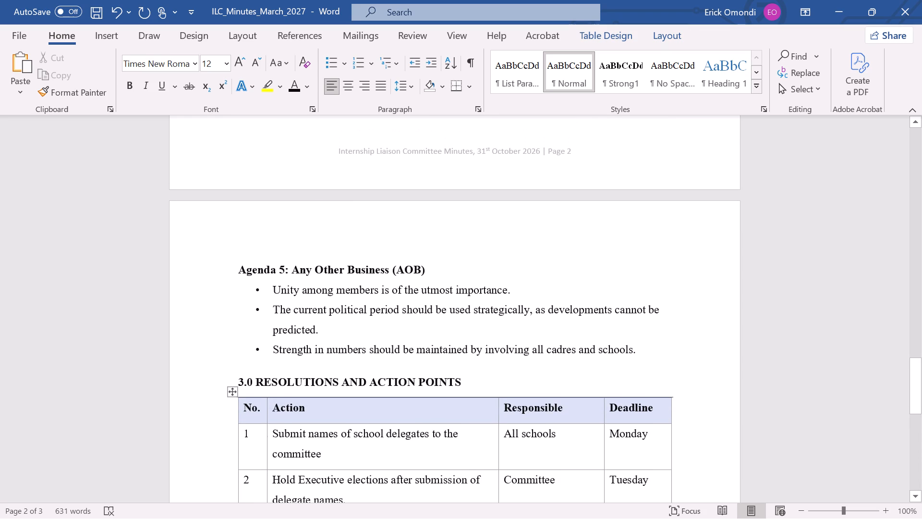
pyautogui.scroll(11, 436, 326)
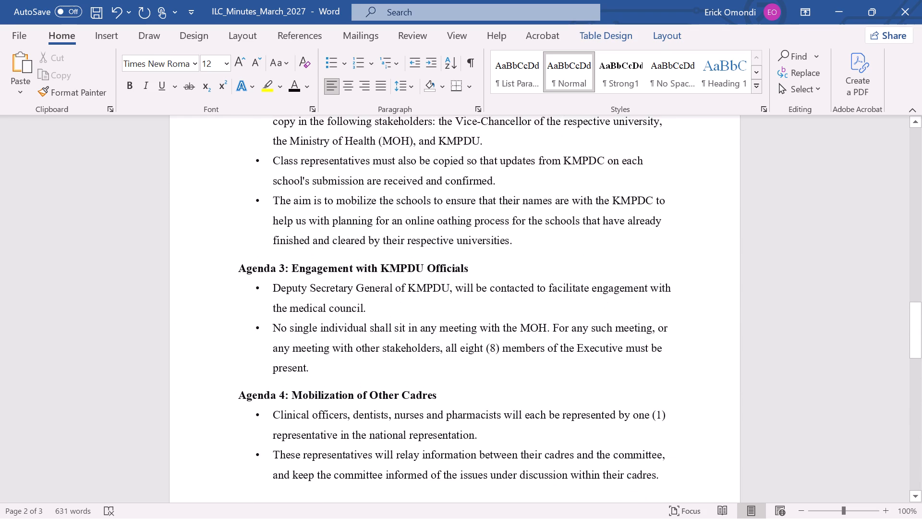
pyautogui.scroll(13, 436, 326)
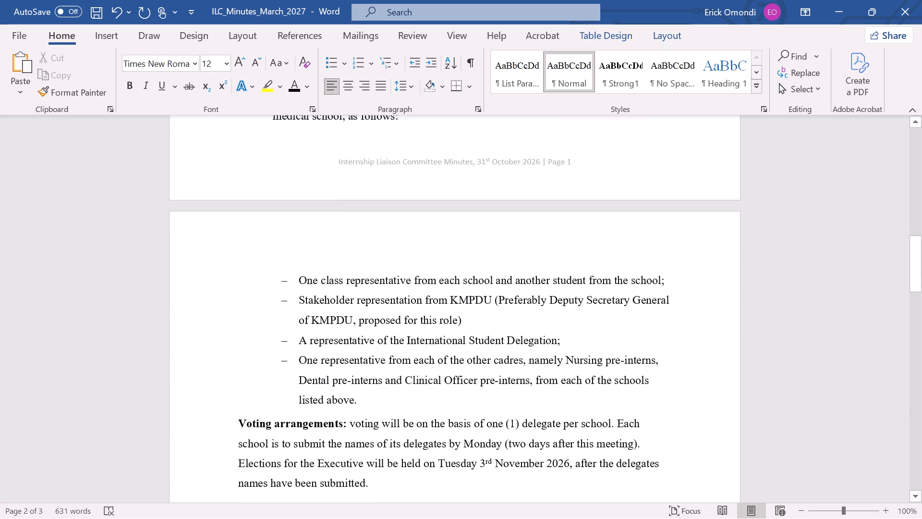
pyautogui.scroll(20, 436, 326)
pyautogui.scroll(4, 436, 326)
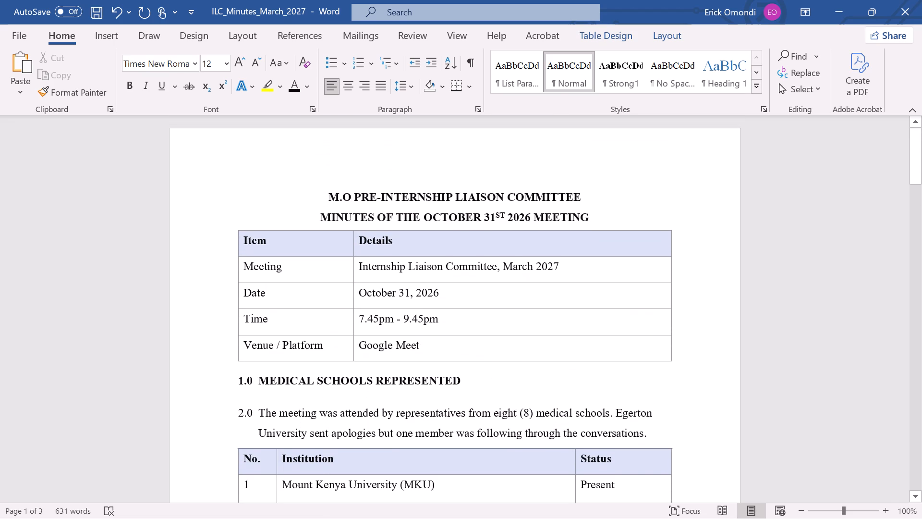
# Save and close the minutes document, and put away the remaining Word window to get back to Chrome.
pyautogui.hotkey('ctrl', 's')
pyautogui.click(902, 9)
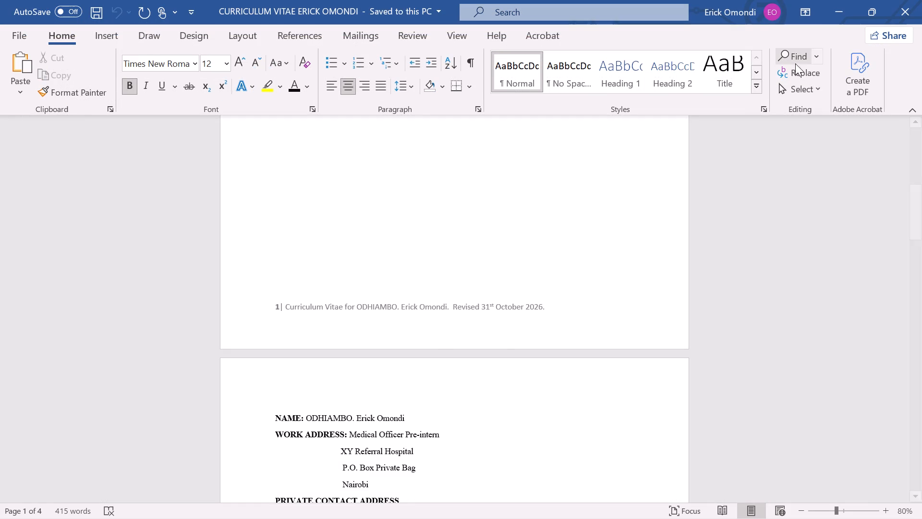
pyautogui.click(837, 2)
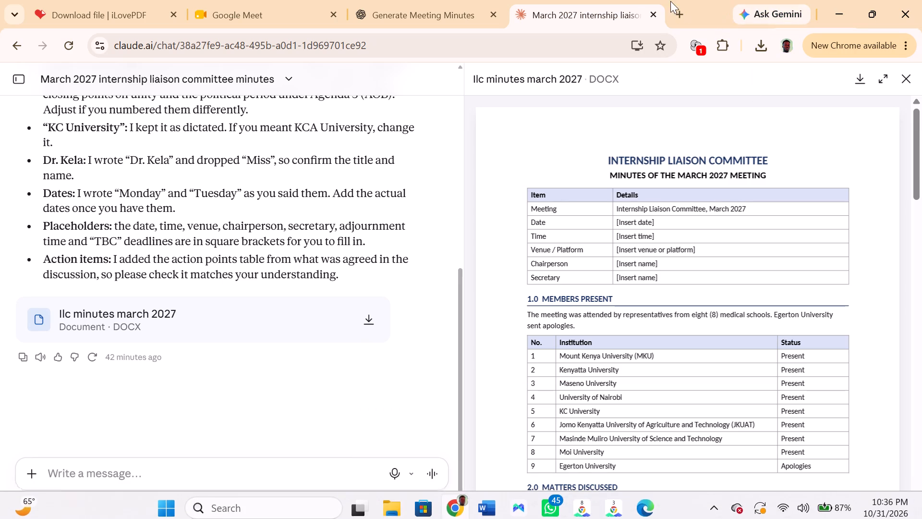
pyautogui.click(689, 19)
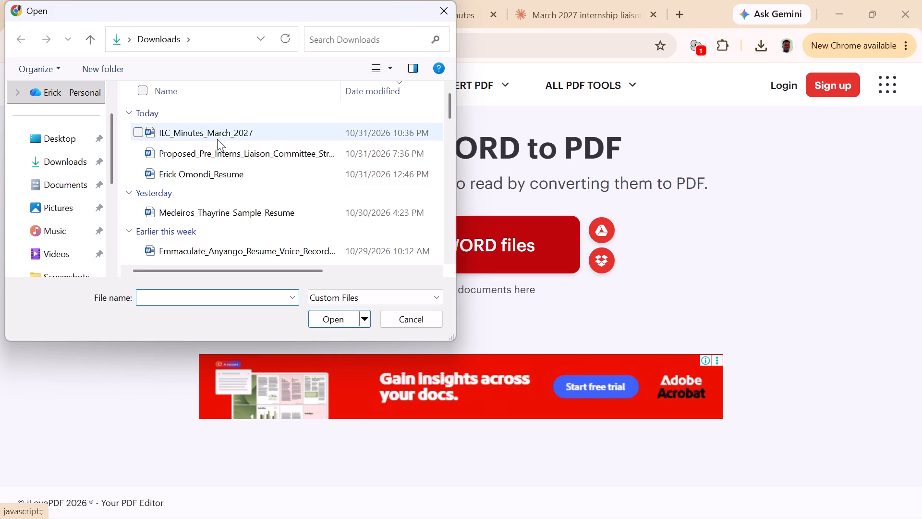
pyautogui.doubleClick(218, 138)
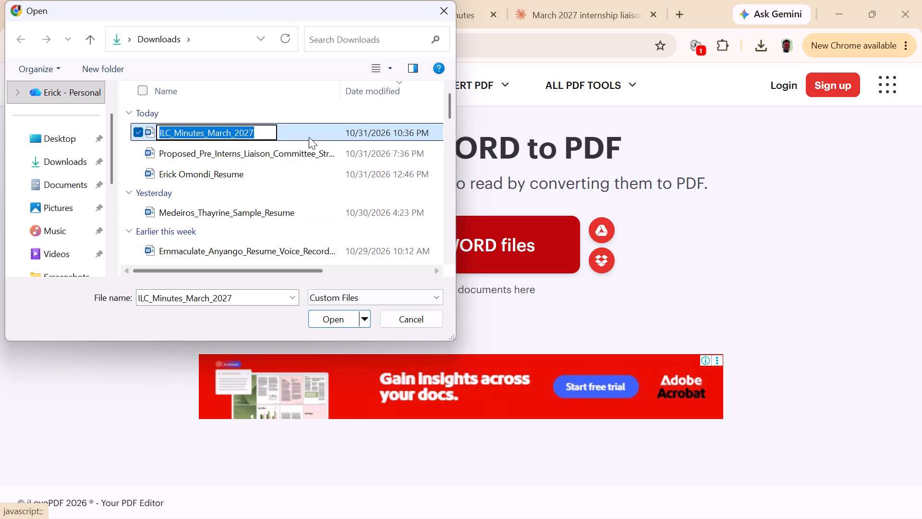
pyautogui.click(310, 135)
pyautogui.click(334, 315)
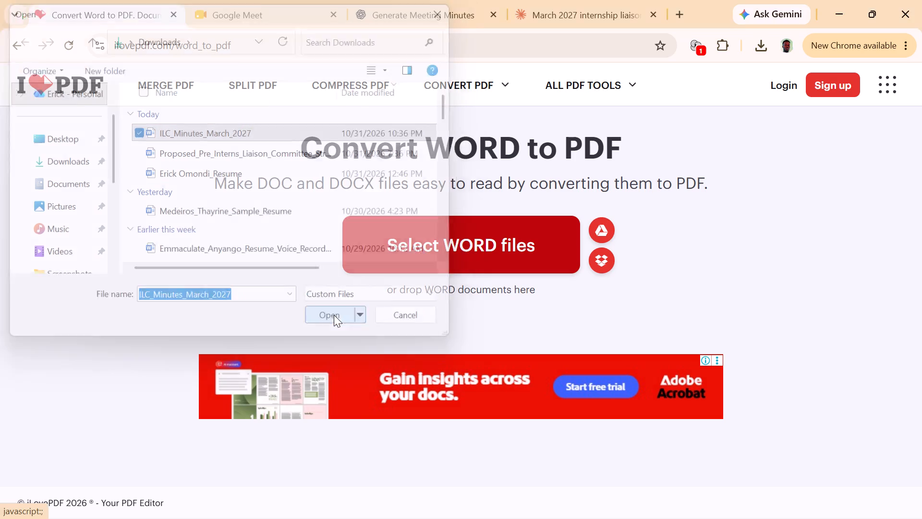
pyautogui.click(776, 473)
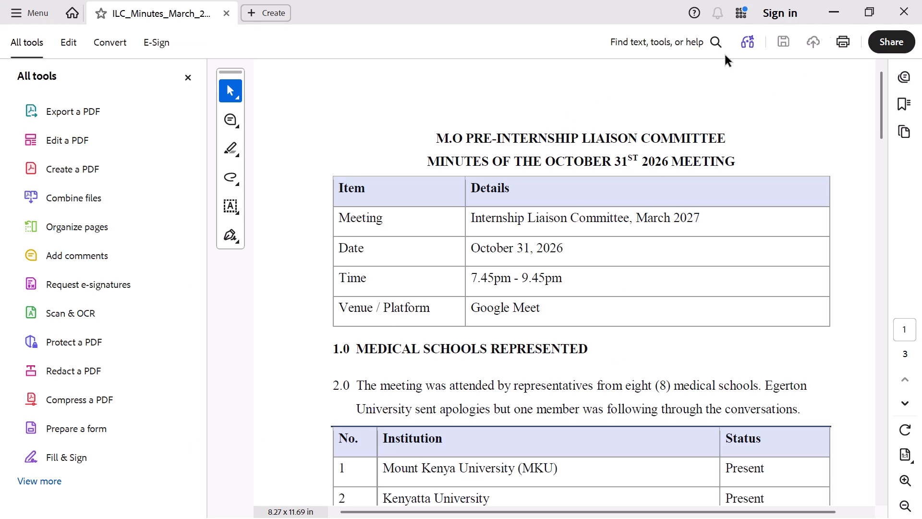
pyautogui.doubleClick(910, 4)
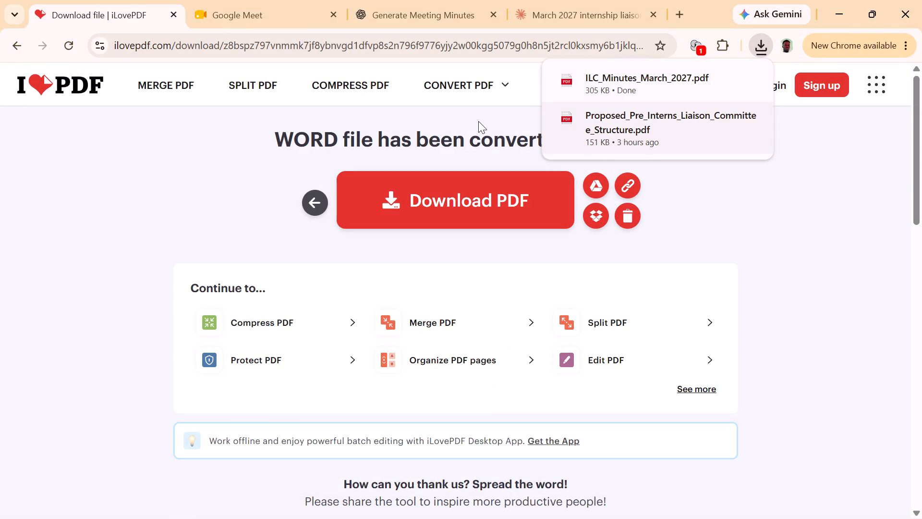
# Load ILC_Minutes_March_2027.pdf into iLovePDF's Sign PDF tool, with only yourself as signer.
pyautogui.click(474, 115)
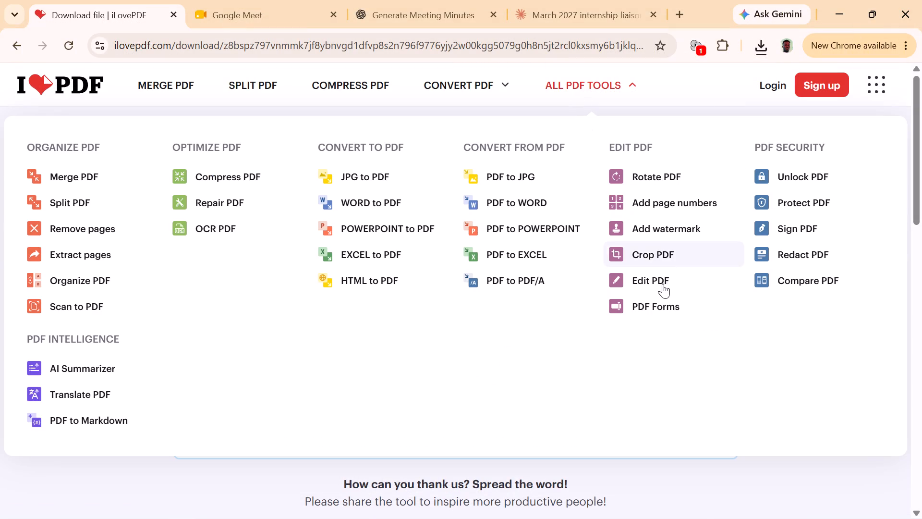
pyautogui.click(795, 224)
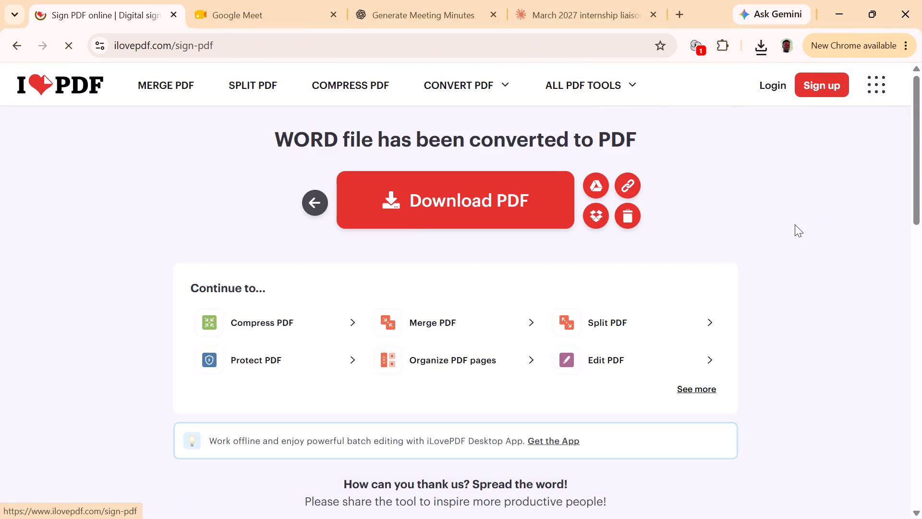
pyautogui.click(526, 261)
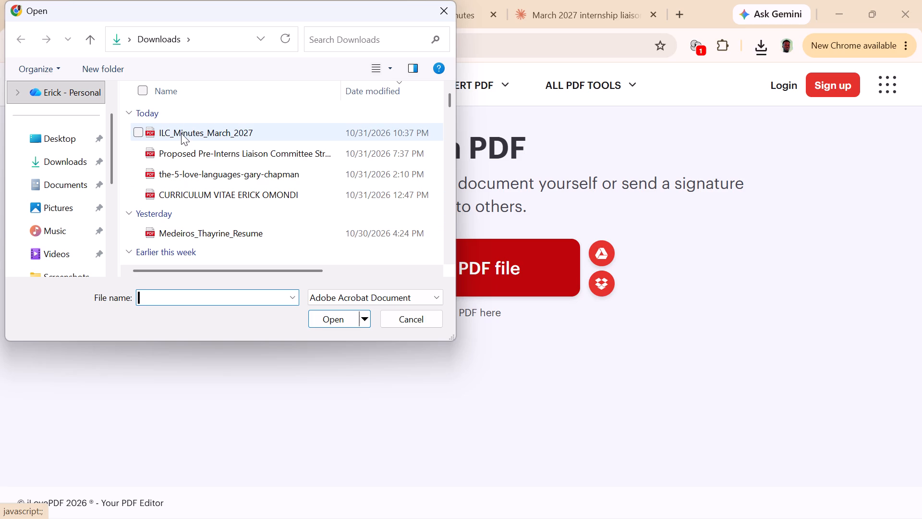
pyautogui.doubleClick(181, 133)
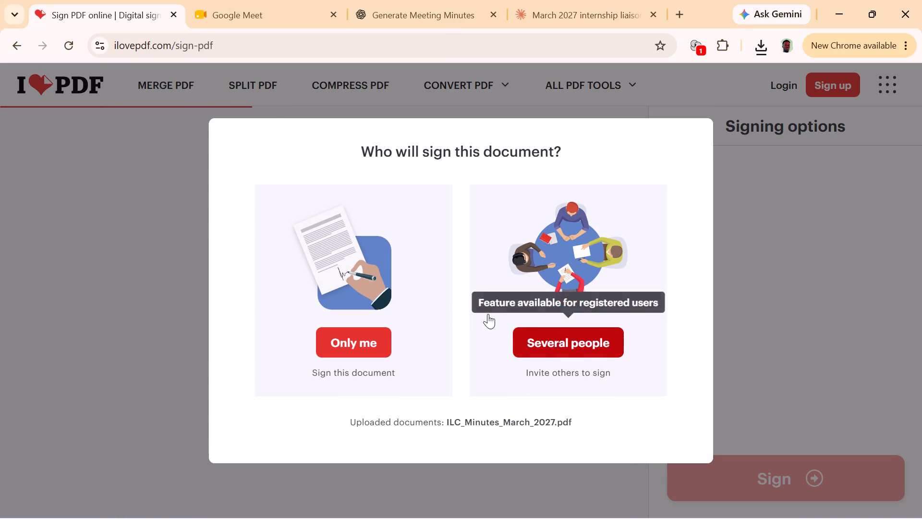
pyautogui.click(411, 326)
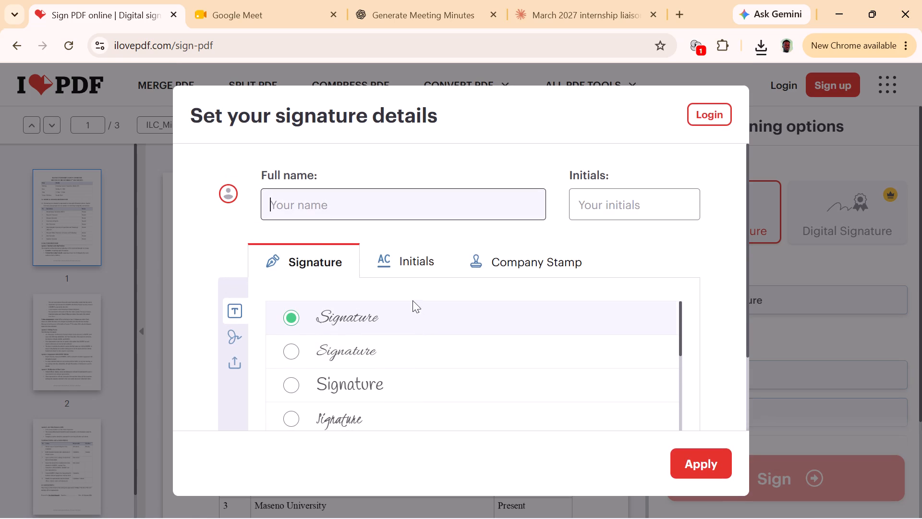
# Set the signature details with the signer's full name and a hand-drawn blue signature, and apply them.
pyautogui.doubleClick(276, 197)
pyautogui.doubleClick(378, 266)
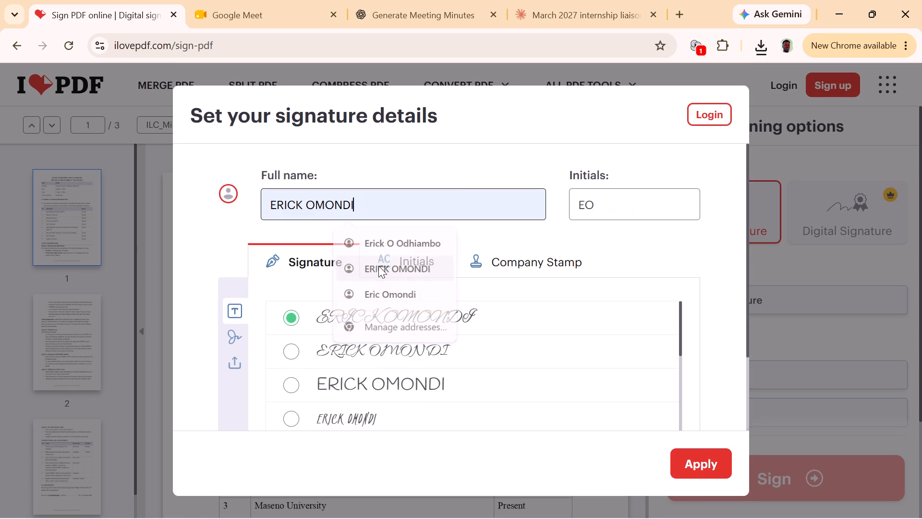
pyautogui.click(238, 336)
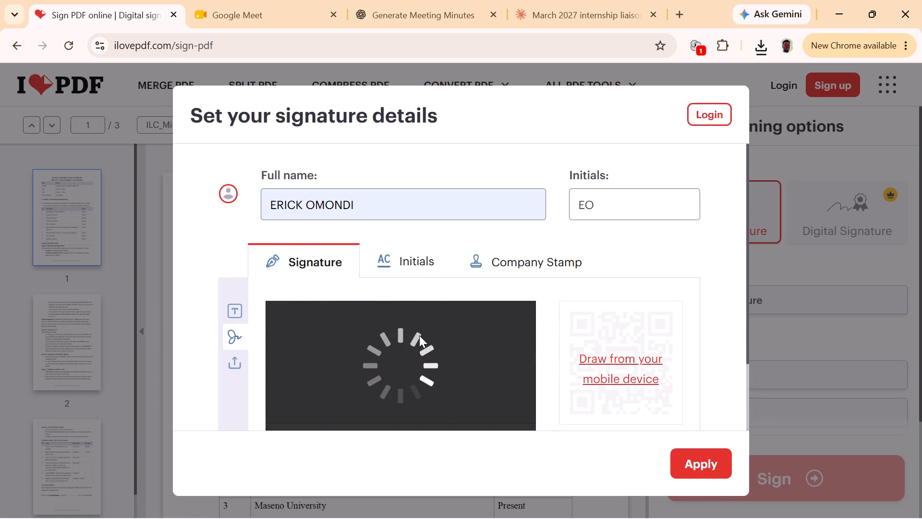
pyautogui.scroll(-3, 419, 335)
pyautogui.click(343, 356)
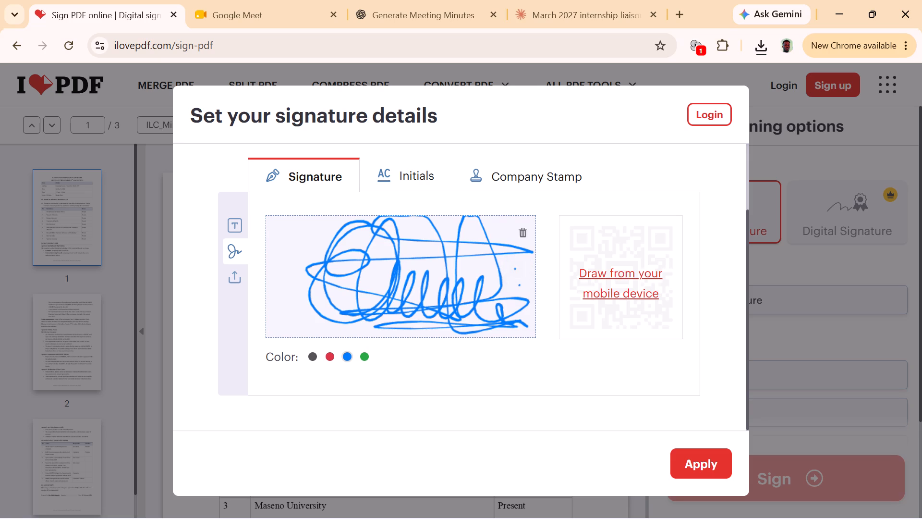
pyautogui.click(705, 458)
# Place the signature field over the blank signature line on page 3, between "Signature:" and the date.
pyautogui.scroll(-3, 259, 265)
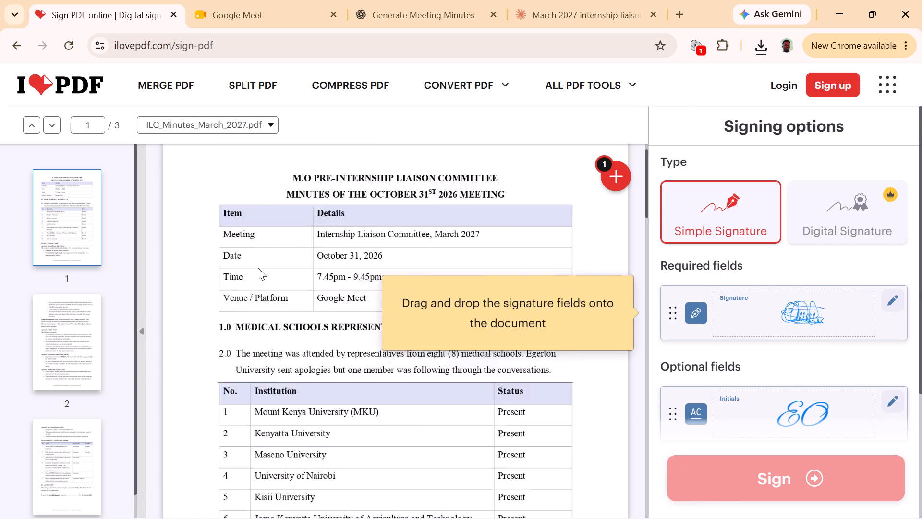
pyautogui.scroll(-14, 258, 268)
pyautogui.scroll(3, 267, 275)
pyautogui.scroll(-11, 267, 275)
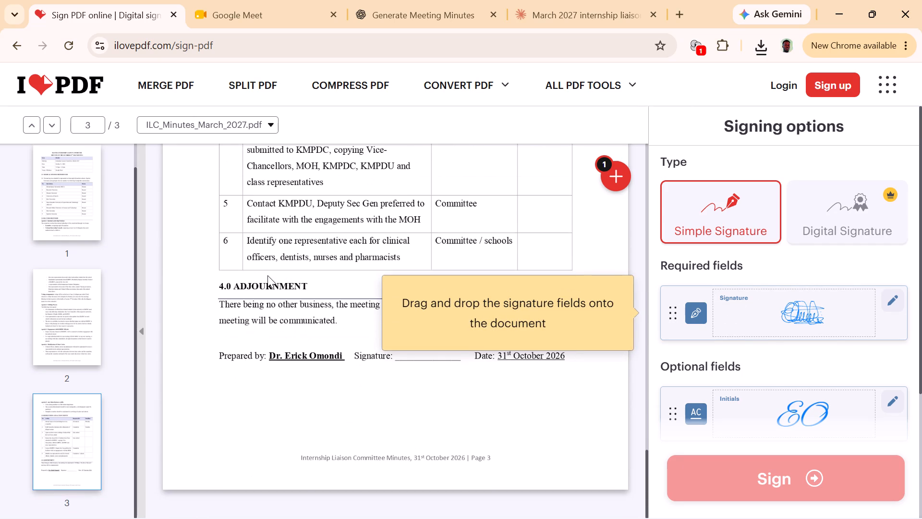
pyautogui.scroll(-1, 267, 275)
pyautogui.moveTo(809, 314); pyautogui.dragTo(497, 366)
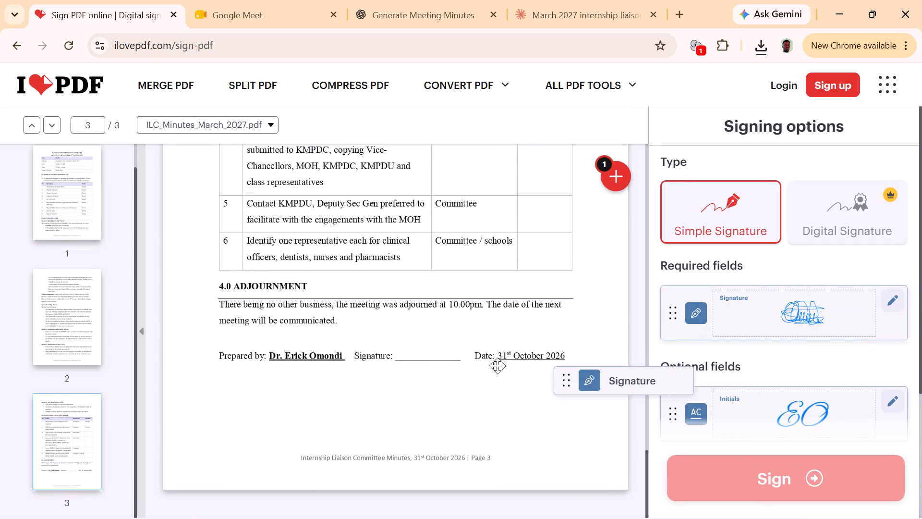
pyautogui.moveTo(497, 366); pyautogui.dragTo(380, 331)
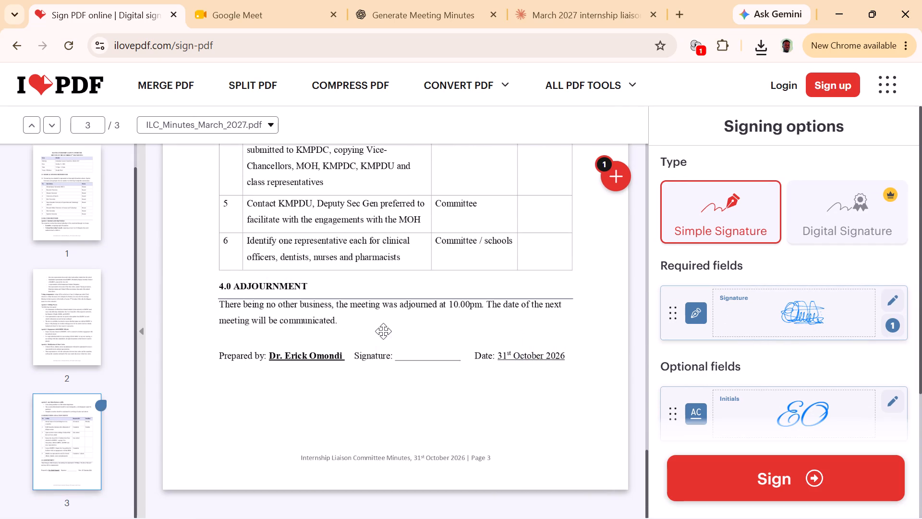
pyautogui.moveTo(427, 360); pyautogui.dragTo(437, 359)
pyautogui.click(437, 359)
pyautogui.click(440, 397)
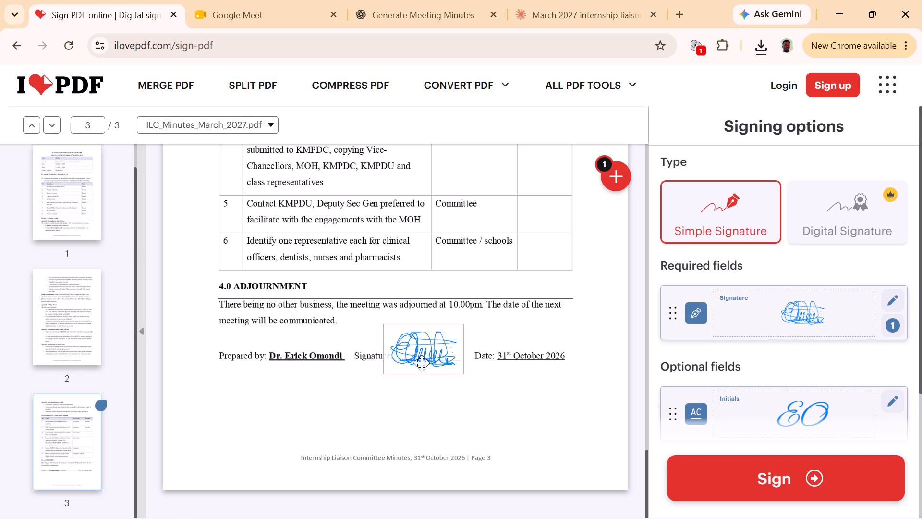
pyautogui.moveTo(421, 356); pyautogui.dragTo(430, 356)
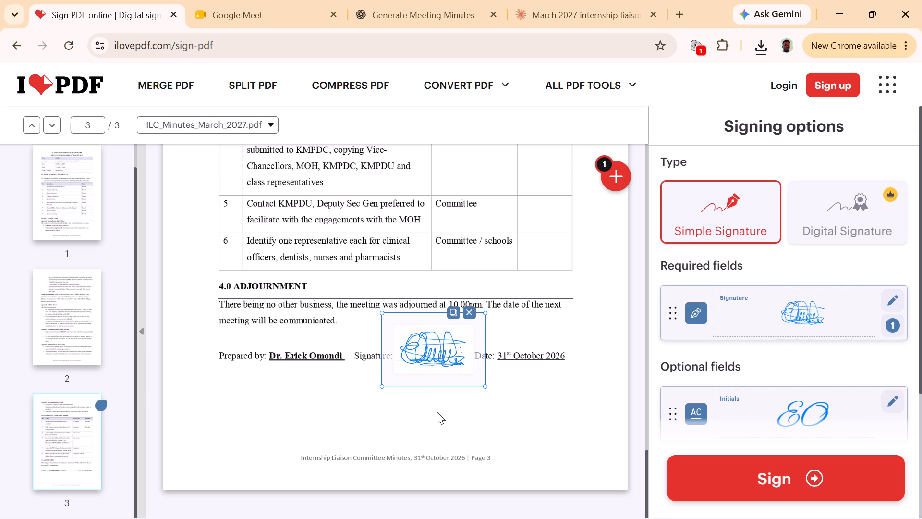
# Clear the drawn signature, redraw it by hand in blue, and apply it to the signature field on page 3.
pyautogui.click(892, 306)
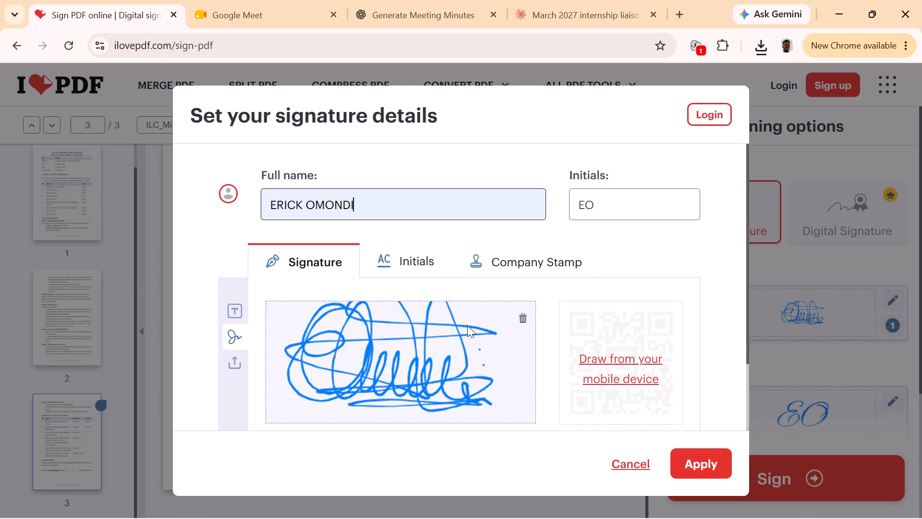
pyautogui.doubleClick(517, 315)
pyautogui.click(524, 318)
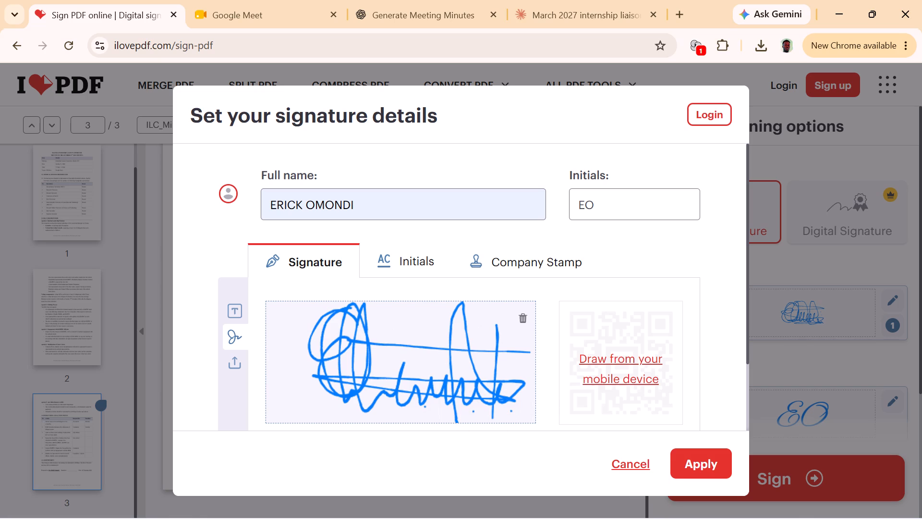
pyautogui.click(687, 467)
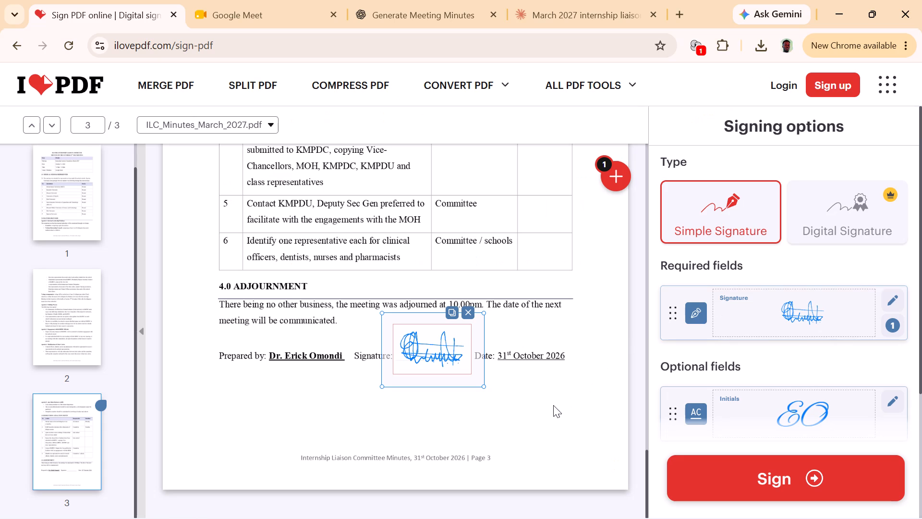
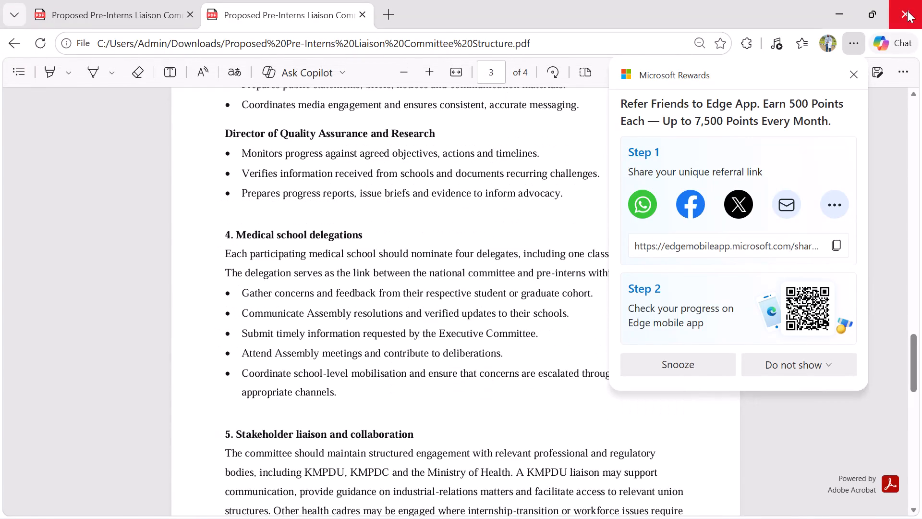
# Close the window with the proposed committee structure PDFs and reload the Downloads folder by date modified.
pyautogui.click(907, 11)
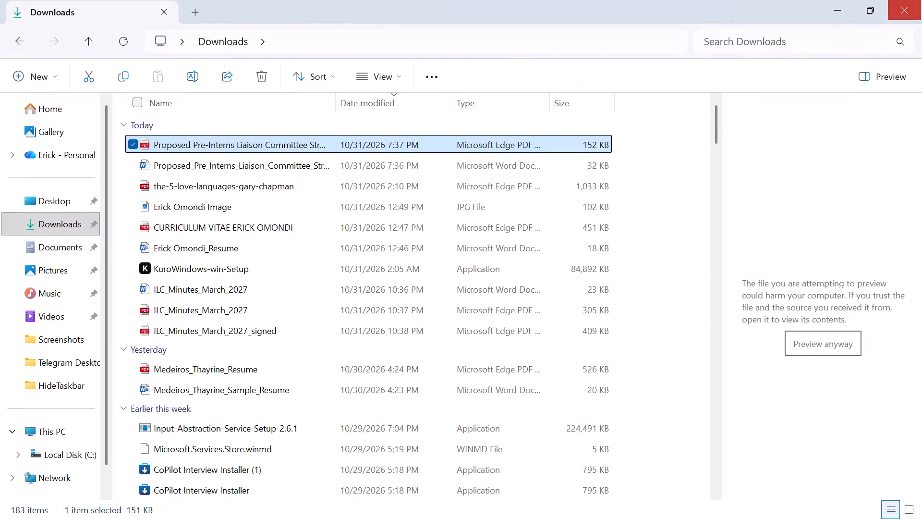
pyautogui.click(229, 147)
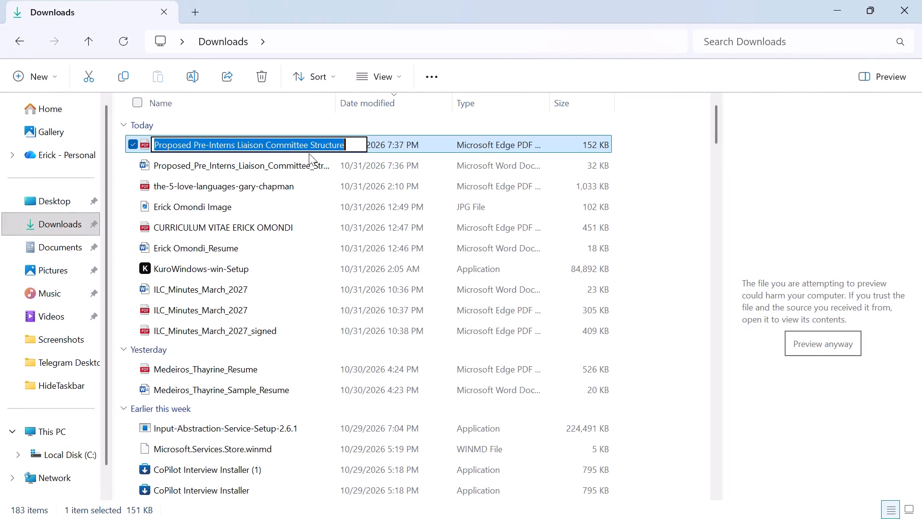
pyautogui.scroll(5, 319, 182)
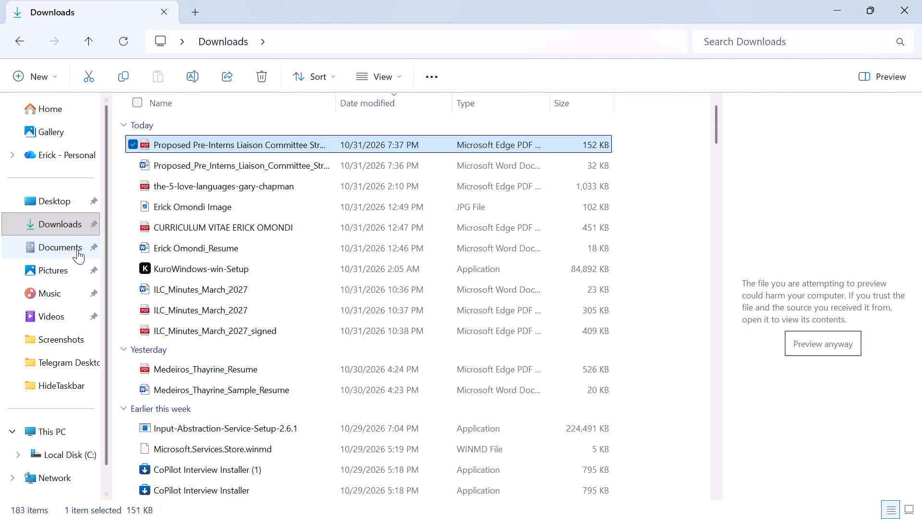
pyautogui.tripleClick(66, 227)
pyautogui.click(66, 227)
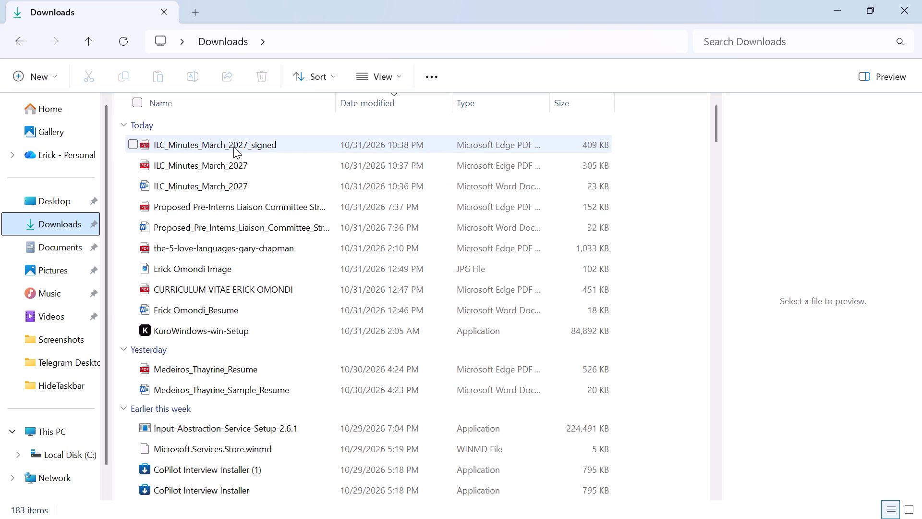
# Rename the ILC_Minutes_March_2027_signed PDF as "Minutes of the Interim Pre-Internship Liason Committee Meeting".
pyautogui.click(230, 148)
pyautogui.click(209, 146)
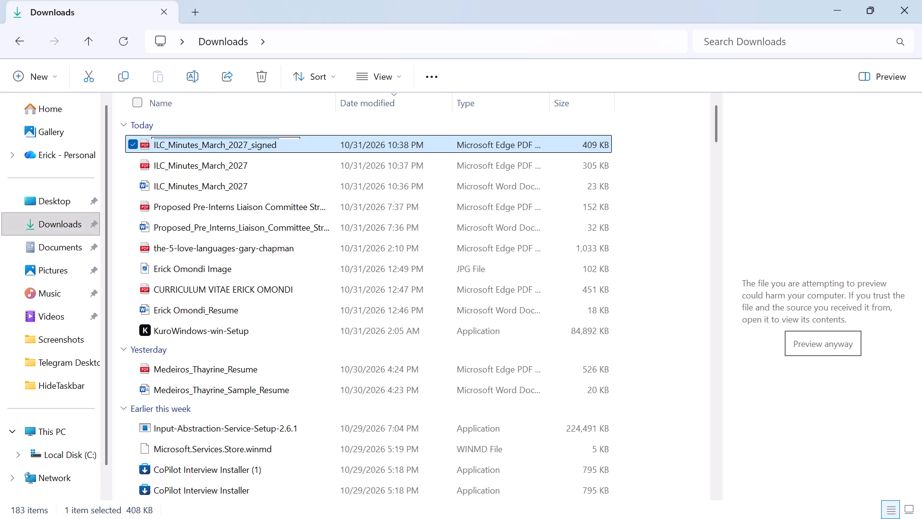
pyautogui.press('BackSpace')
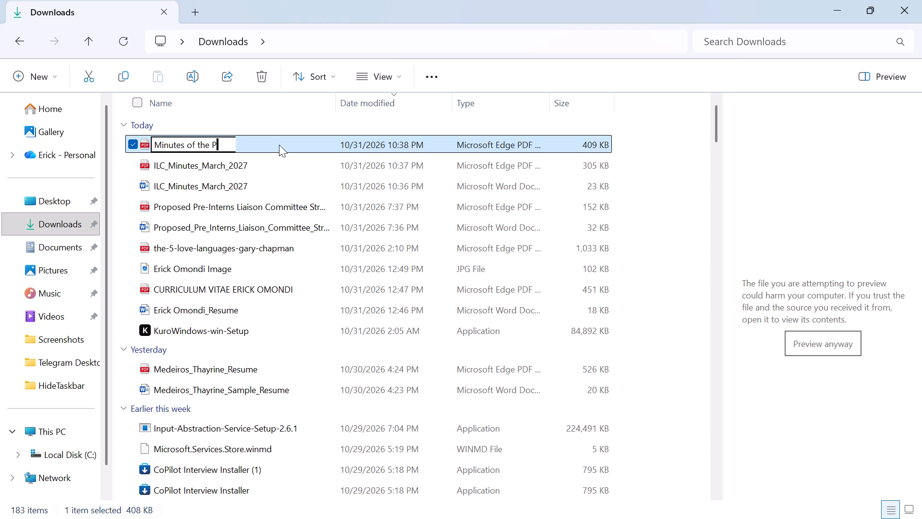
pyautogui.write('re-')
pyautogui.press('BackSpace')
pyautogui.press('BackSpace')
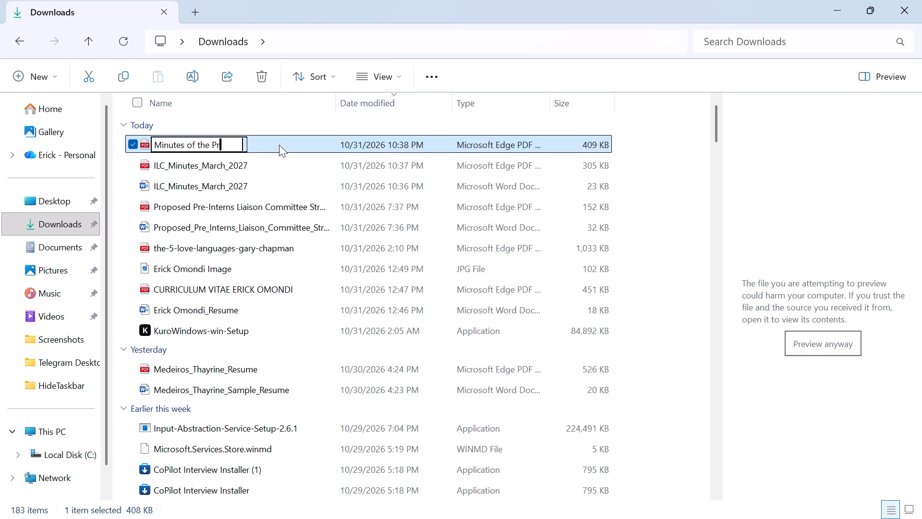
pyautogui.press('BackSpace')
pyautogui.press('BackSpace')
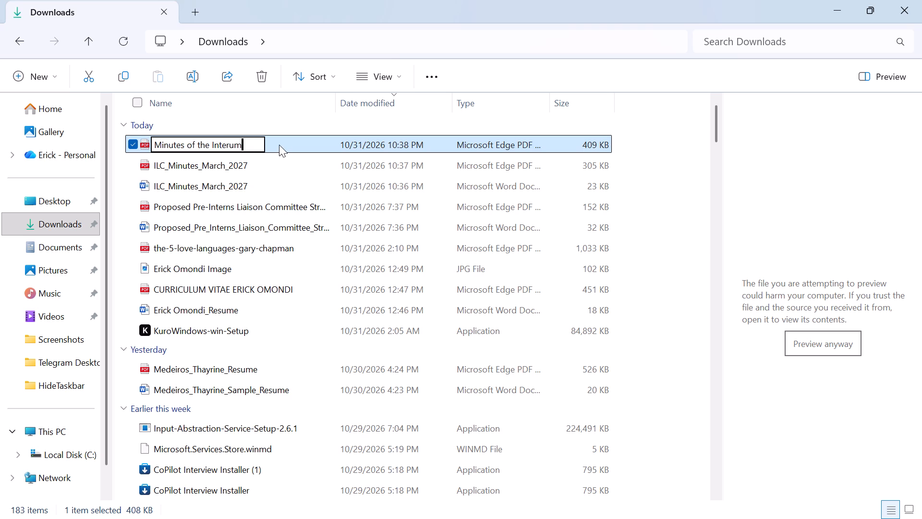
pyautogui.press('BackSpace')
pyautogui.press('BackSpace')
pyautogui.press('BackSpace')
pyautogui.write('im')
pyautogui.press('space')
pyautogui.write('re-')
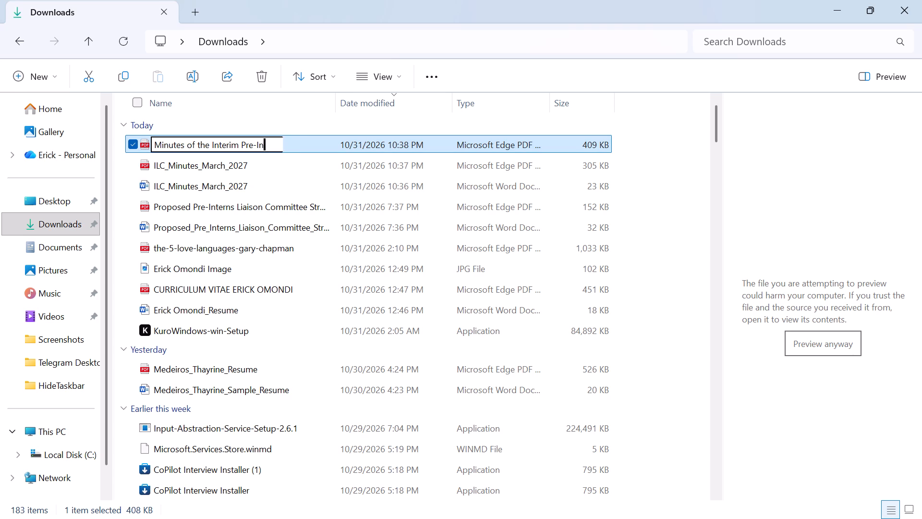
pyautogui.press('BackSpace')
pyautogui.write('nship')
pyautogui.press('space')
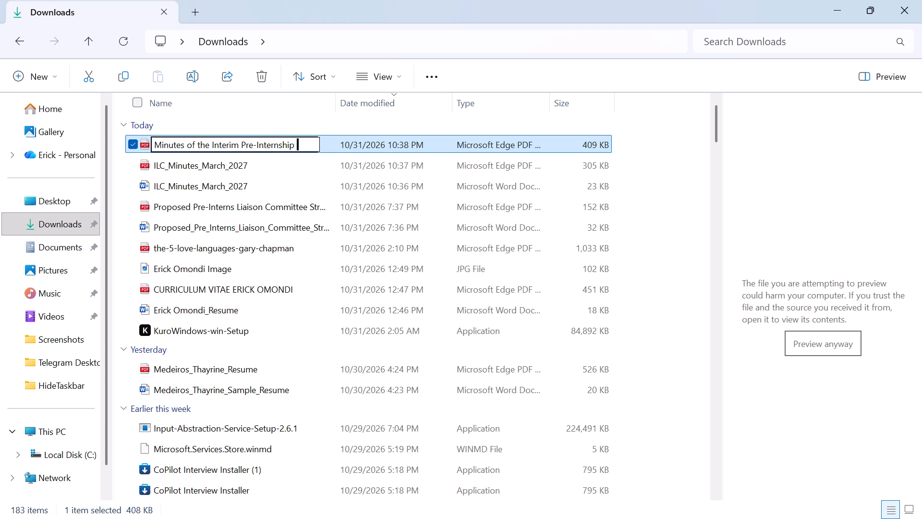
pyautogui.write('iason')
pyautogui.press('space')
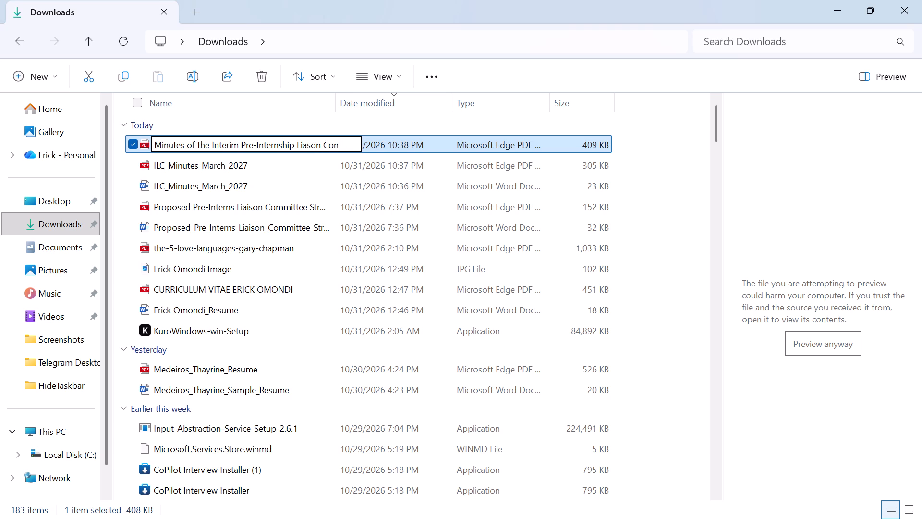
pyautogui.press('BackSpace')
pyautogui.press('m')
pyautogui.write('mittee')
pyautogui.press('space')
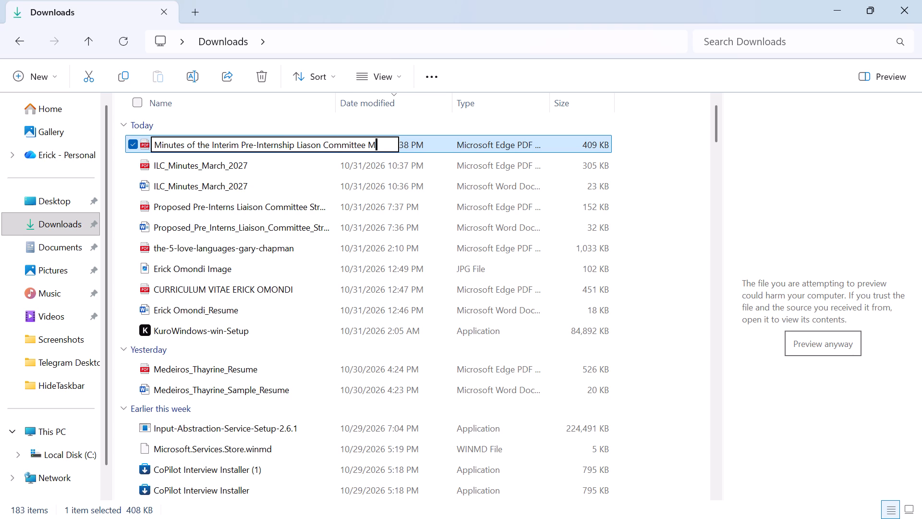
pyautogui.write('eeting')
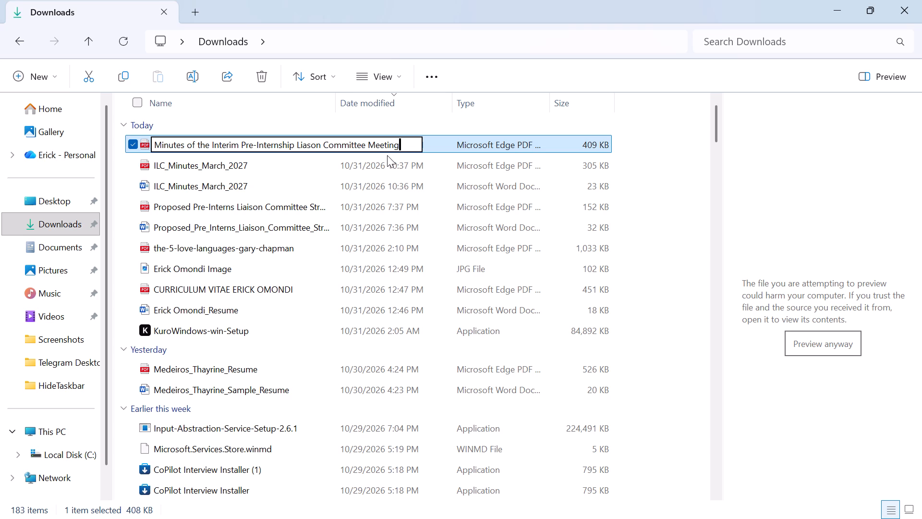
# Open the renamed minutes PDF in Edge, skim its agenda items on page 2, and close it.
pyautogui.doubleClick(446, 147)
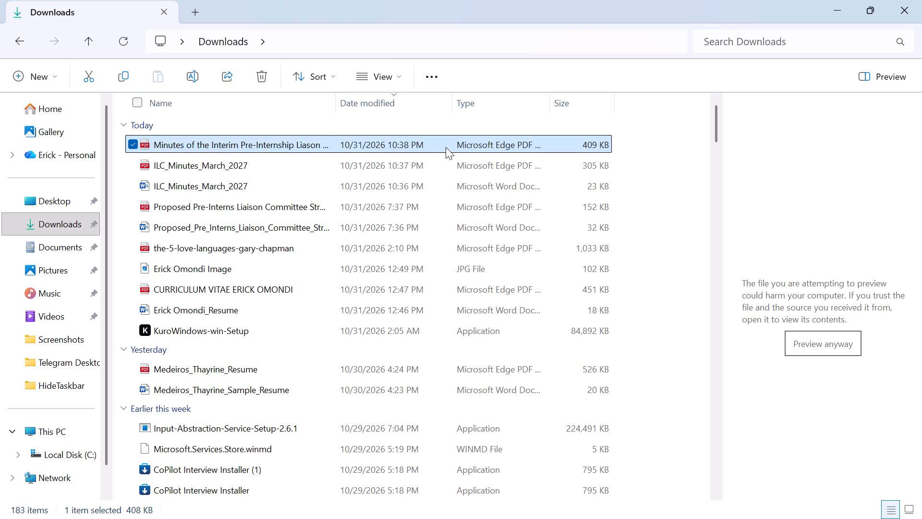
pyautogui.scroll(-20, 438, 321)
pyautogui.scroll(-4, 438, 321)
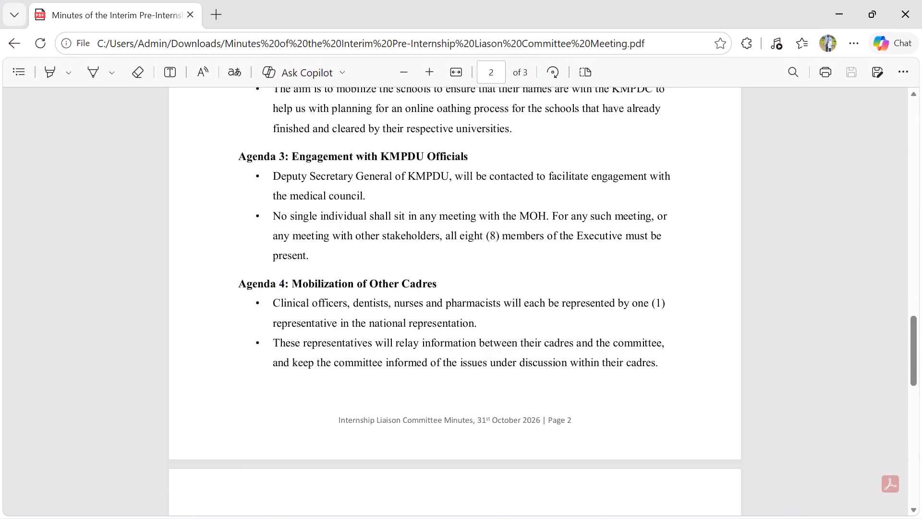
pyautogui.scroll(-17, 395, 292)
pyautogui.scroll(1, 395, 292)
pyautogui.scroll(13, 537, 287)
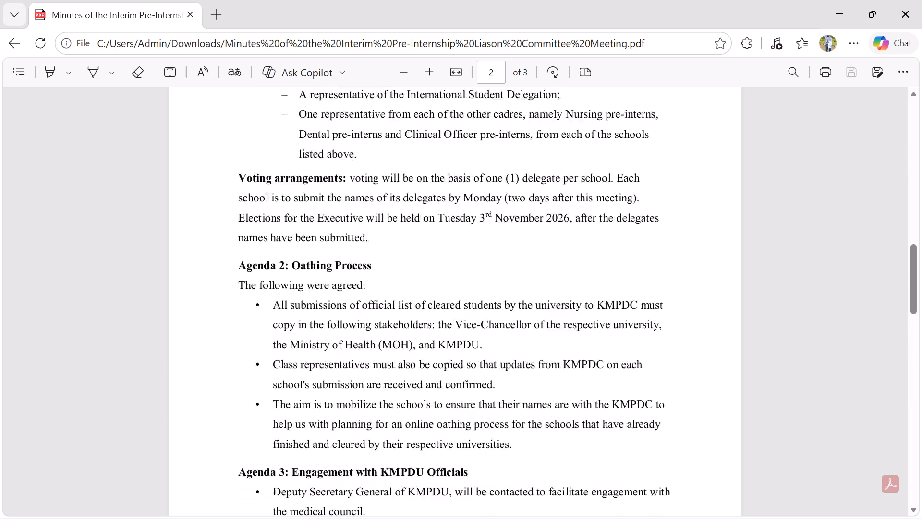
pyautogui.scroll(14, 537, 287)
pyautogui.click(900, 16)
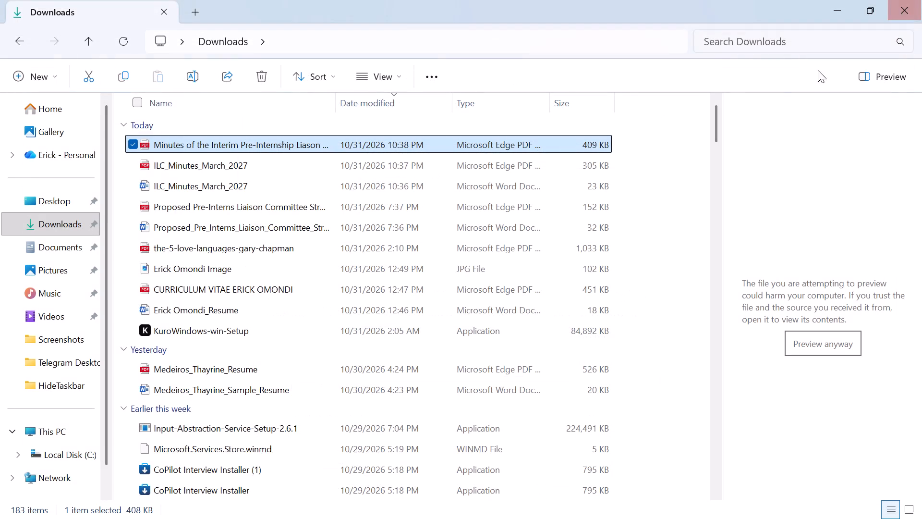
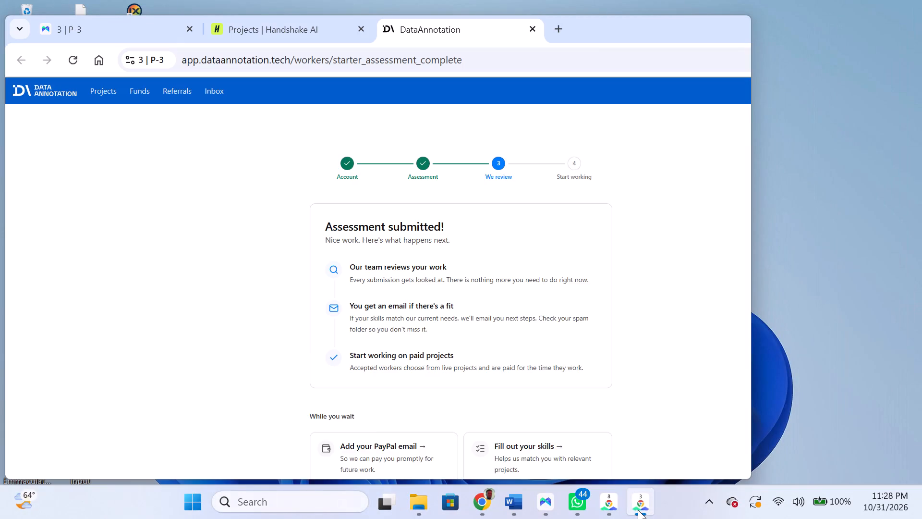
# Maximize the browser window on the Handshake AI projects page, reload the page to check the available projects, and minimize the window.
pyautogui.click(281, 31)
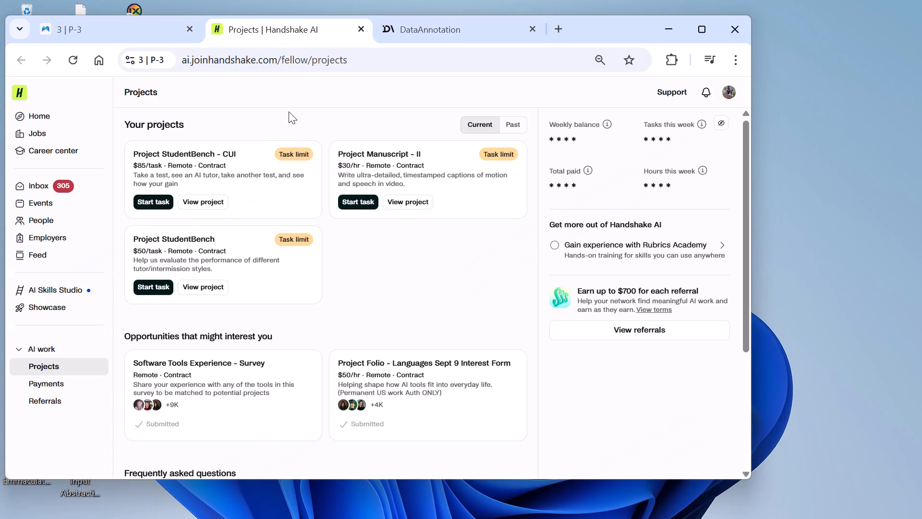
pyautogui.doubleClick(711, 32)
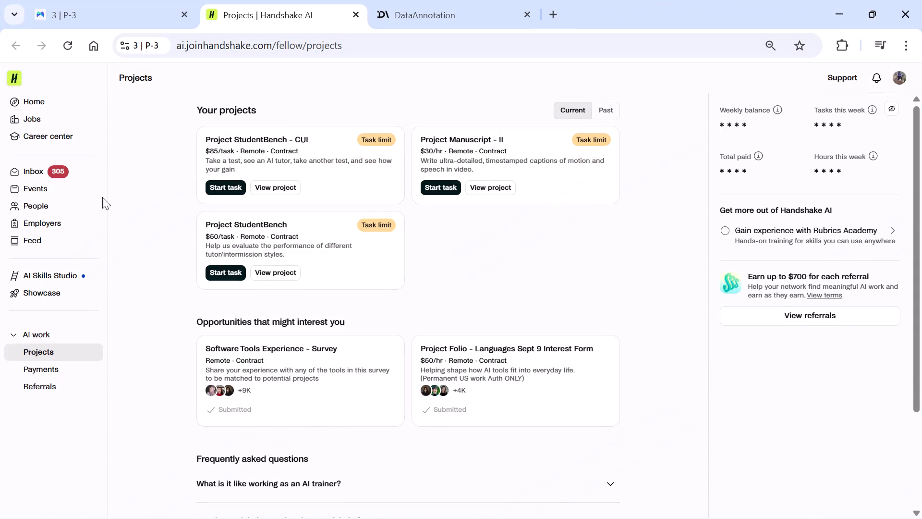
pyautogui.click(72, 46)
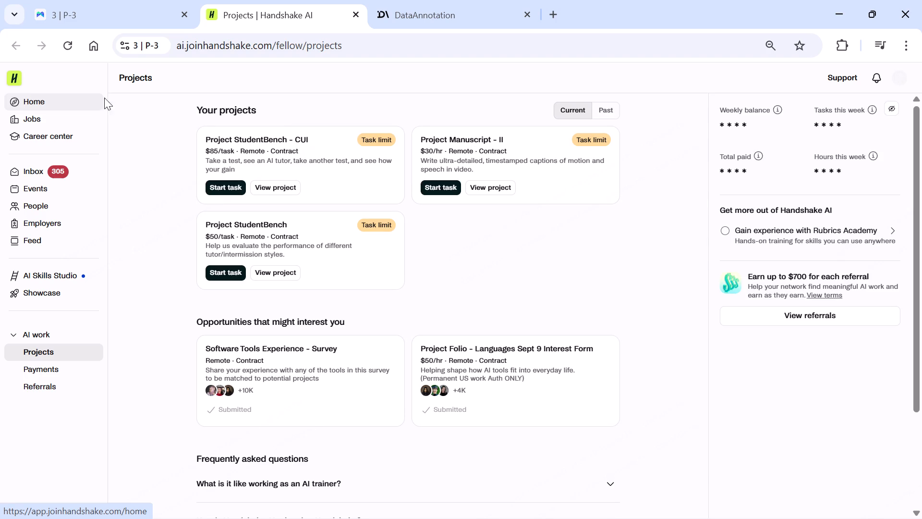
pyautogui.click(842, 8)
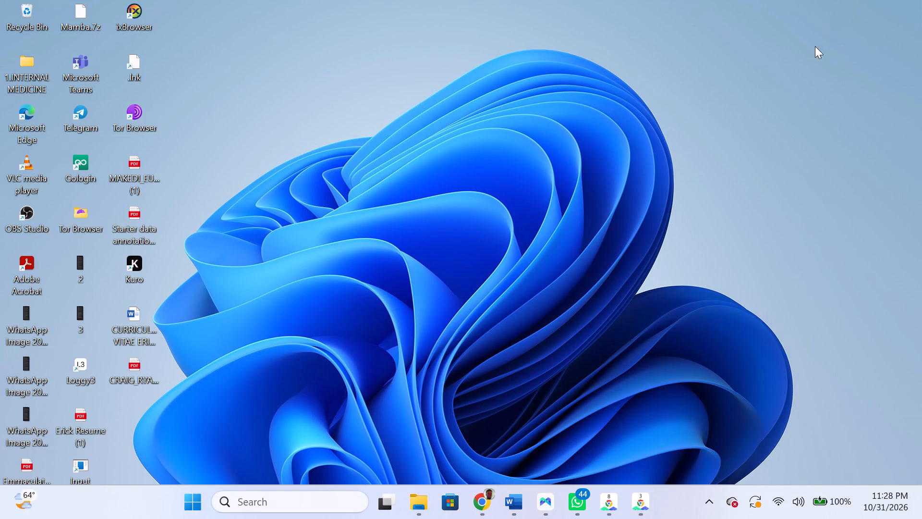
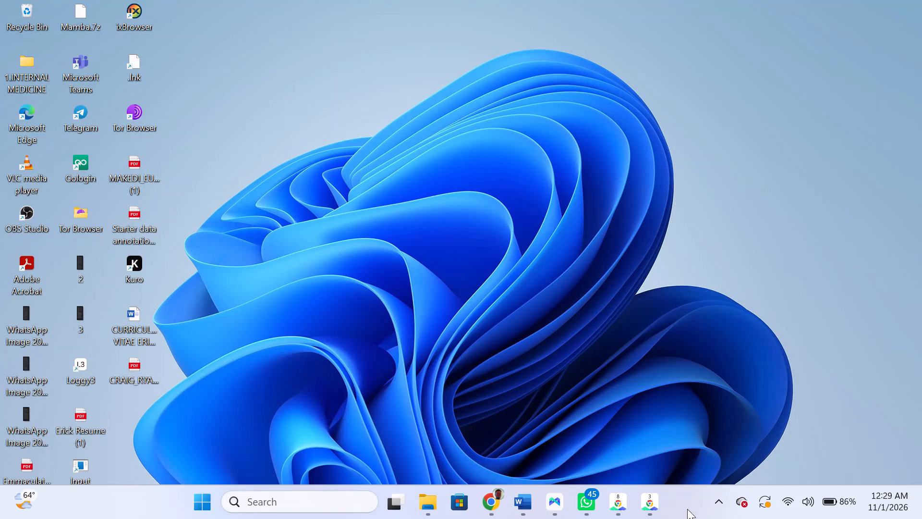
pyautogui.click(663, 508)
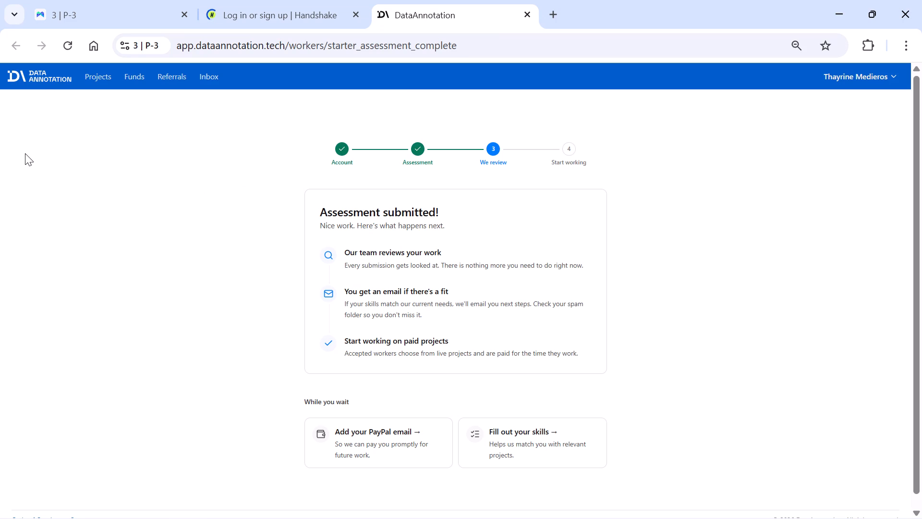
pyautogui.click(67, 45)
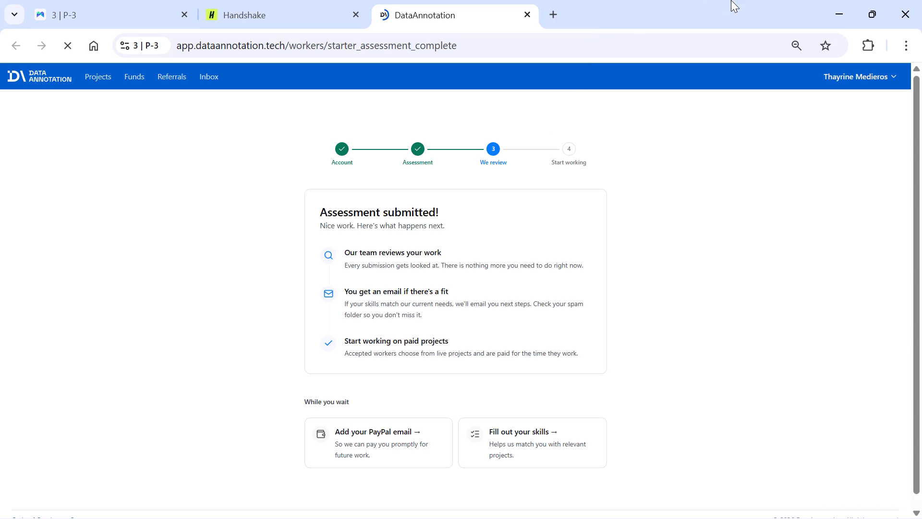
# Minimize the P-3 browser window and close it from the desktop.
pyautogui.click(840, 15)
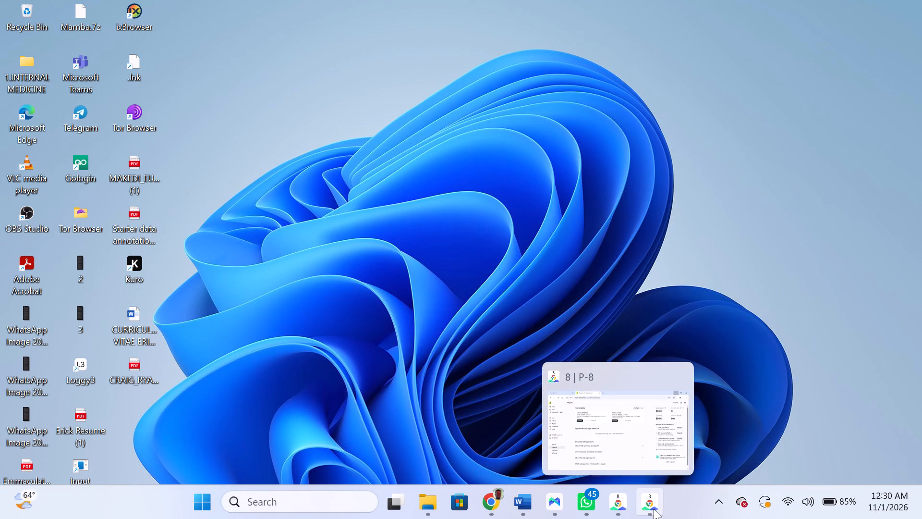
pyautogui.click(710, 370)
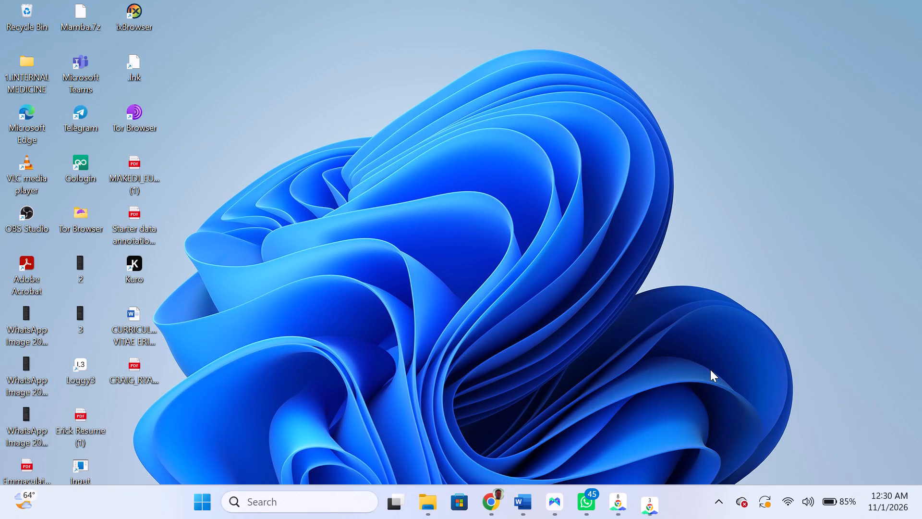
# Switch to the P-8 browser window, check its Handshake AI projects page, and minimize the window.
pyautogui.click(647, 496)
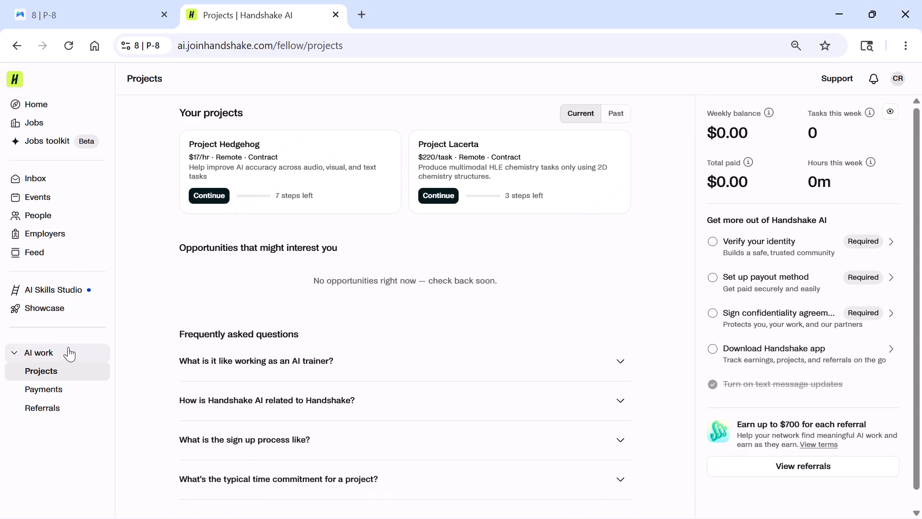
pyautogui.click(67, 367)
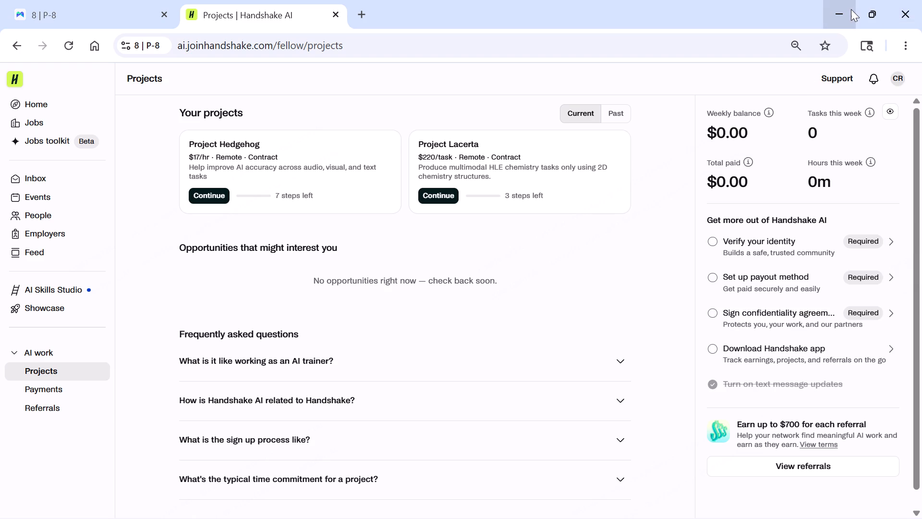
pyautogui.click(831, 18)
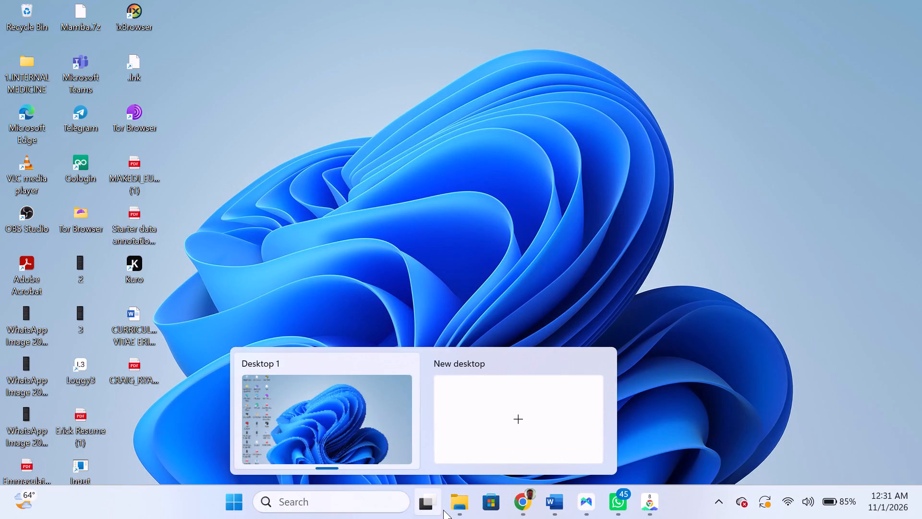
# Open the Windows power options.
pyautogui.click(232, 507)
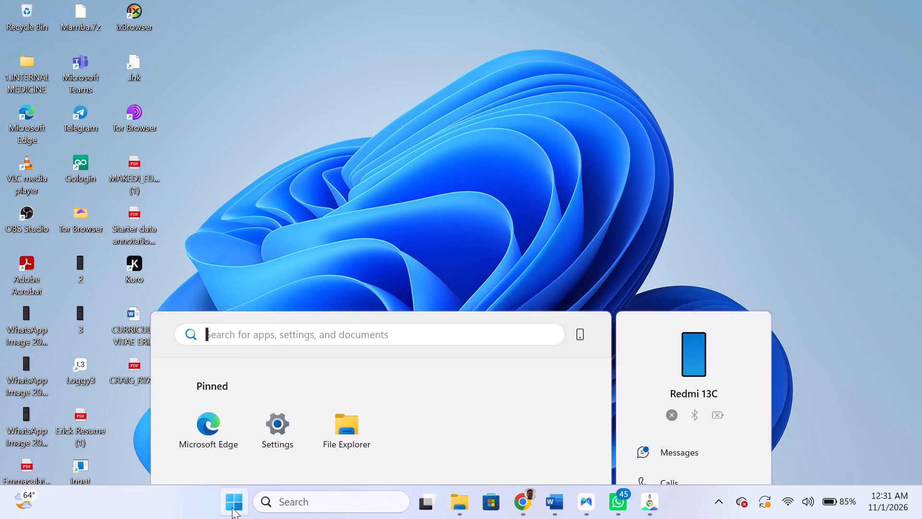
pyautogui.click(554, 448)
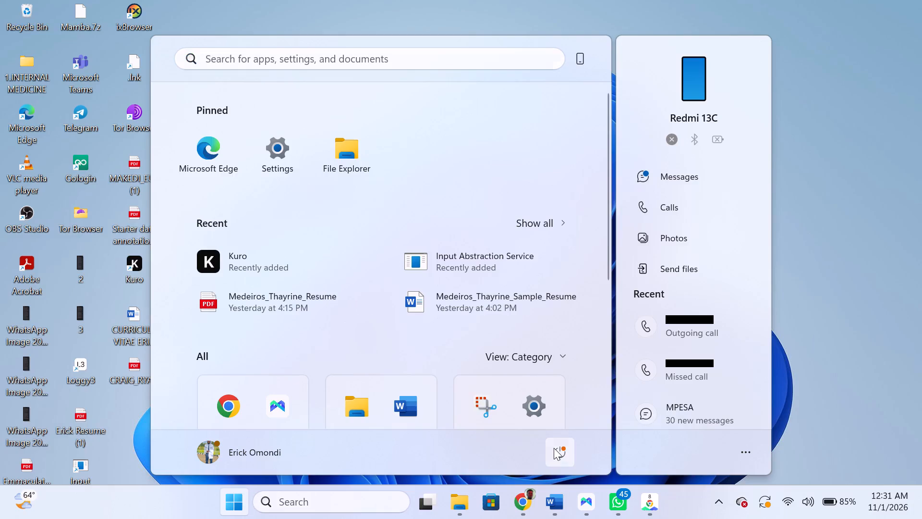